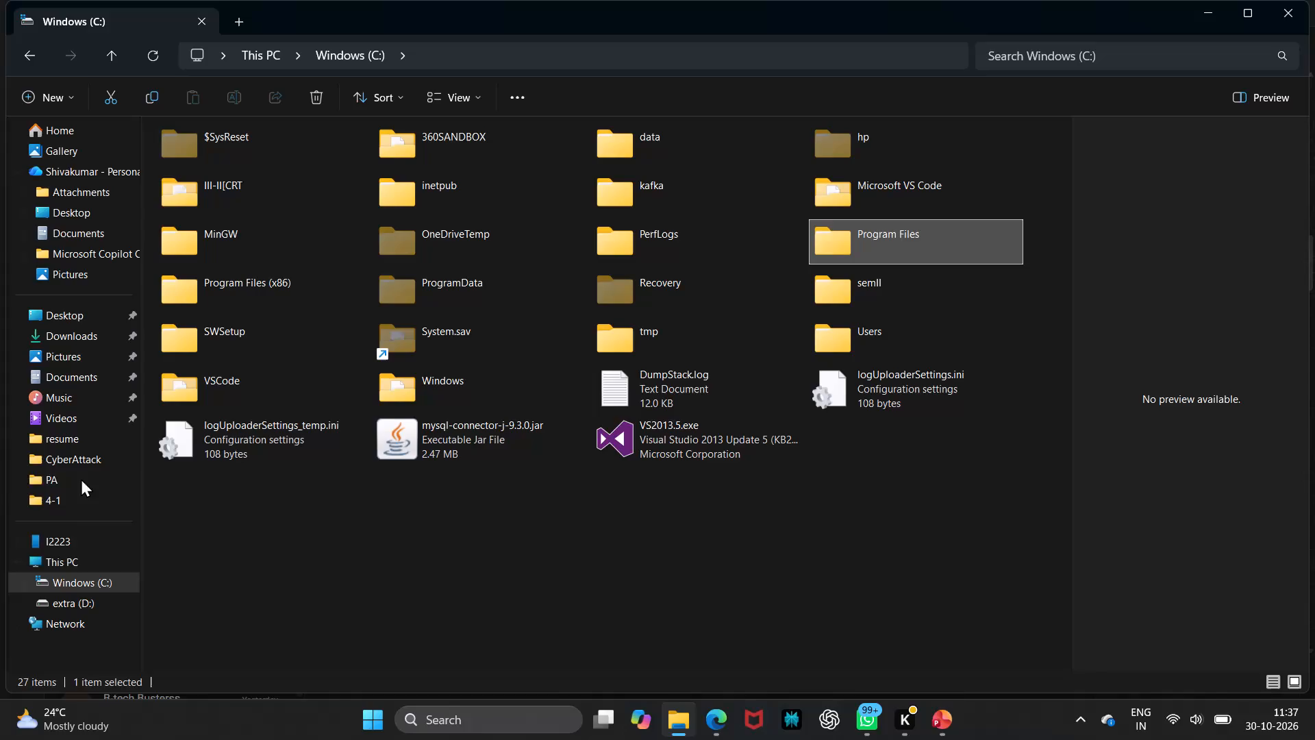
Search the Home location for "Deep".
{"action": "left_click", "coordinate": [84, 136]}
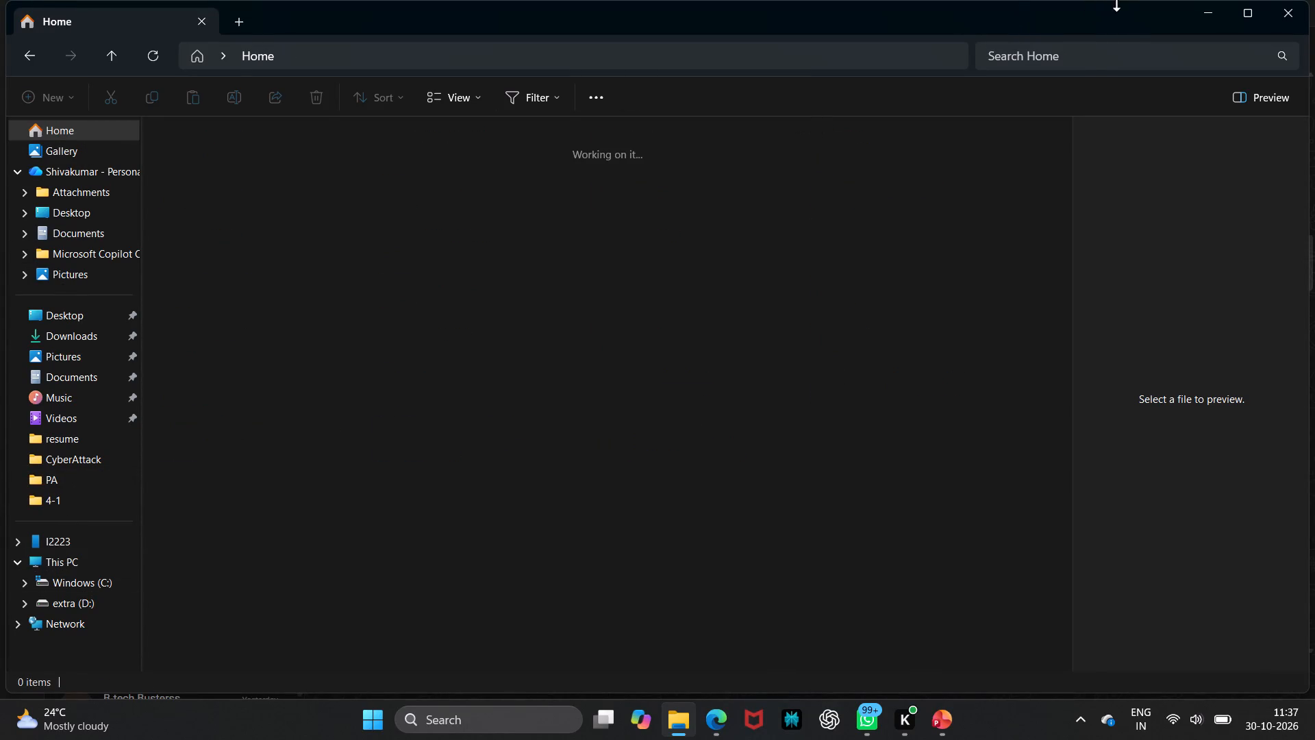
{"action": "left_click", "coordinate": [1092, 51]}
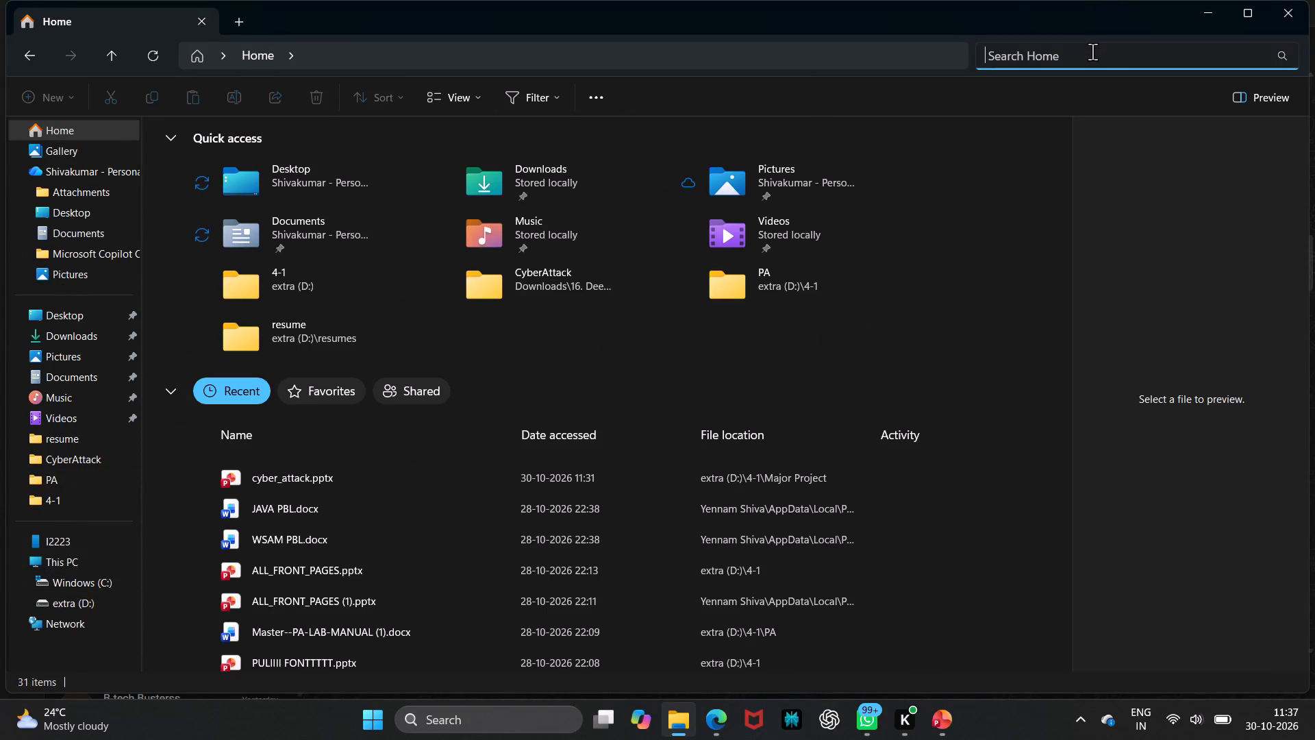
{"action": "type", "text": "Deep"}
{"action": "key", "text": "space"}
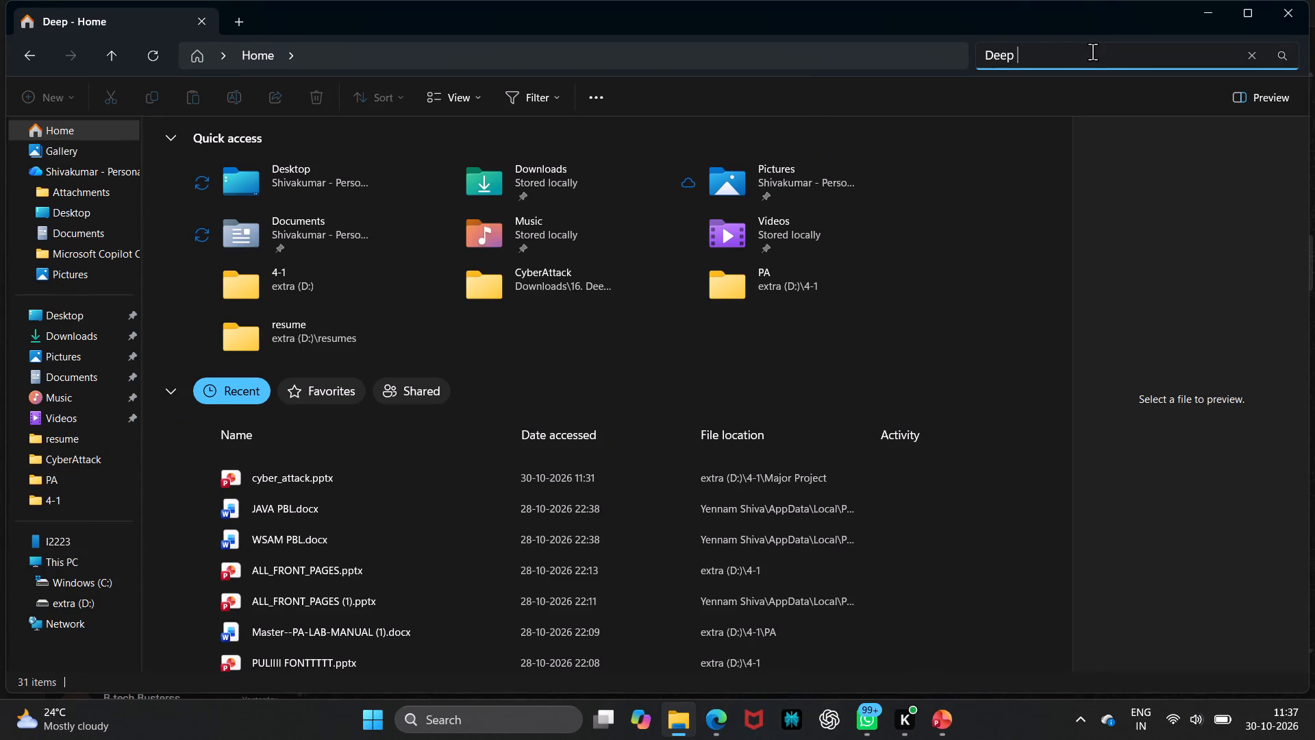
{"action": "key", "text": "Return"}
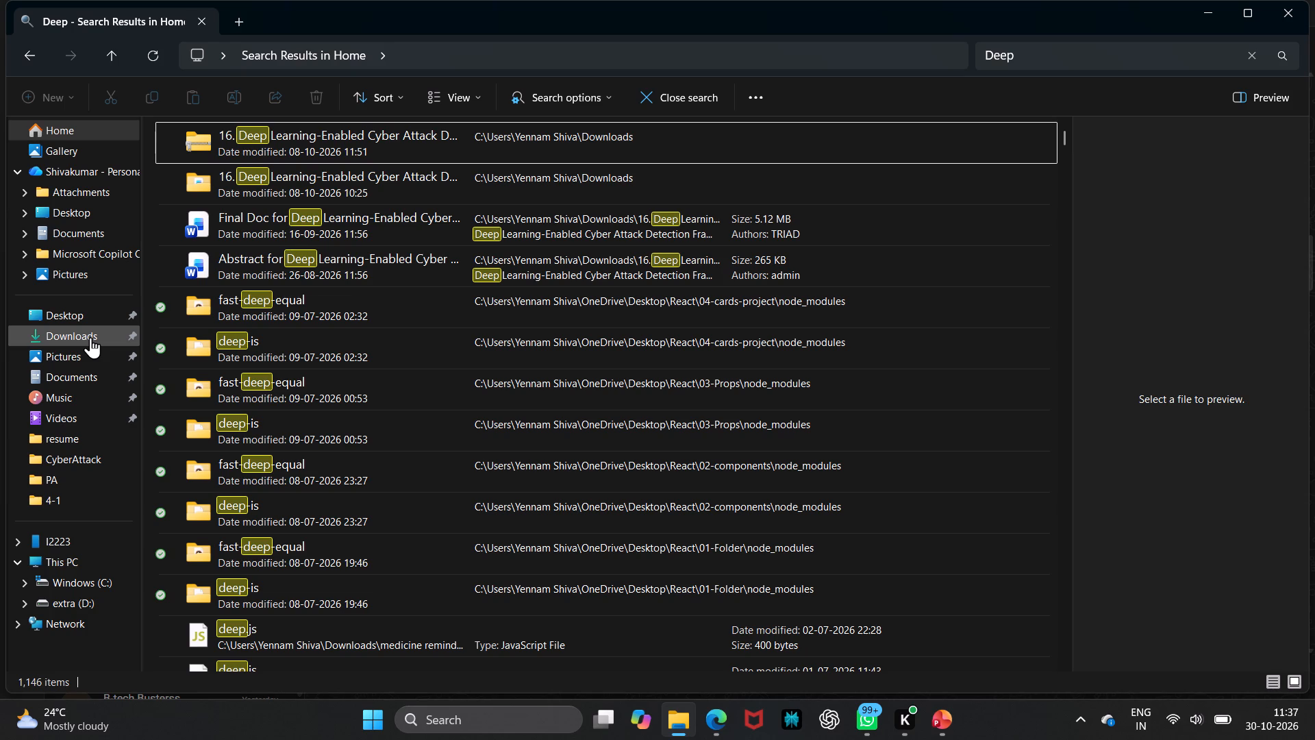
Browse Downloads into the "16. Deep Learning-Enabled Cyber Attack Detection" zip archive, down to its CyberAttack folder.
{"action": "double_click", "coordinate": [90, 337]}
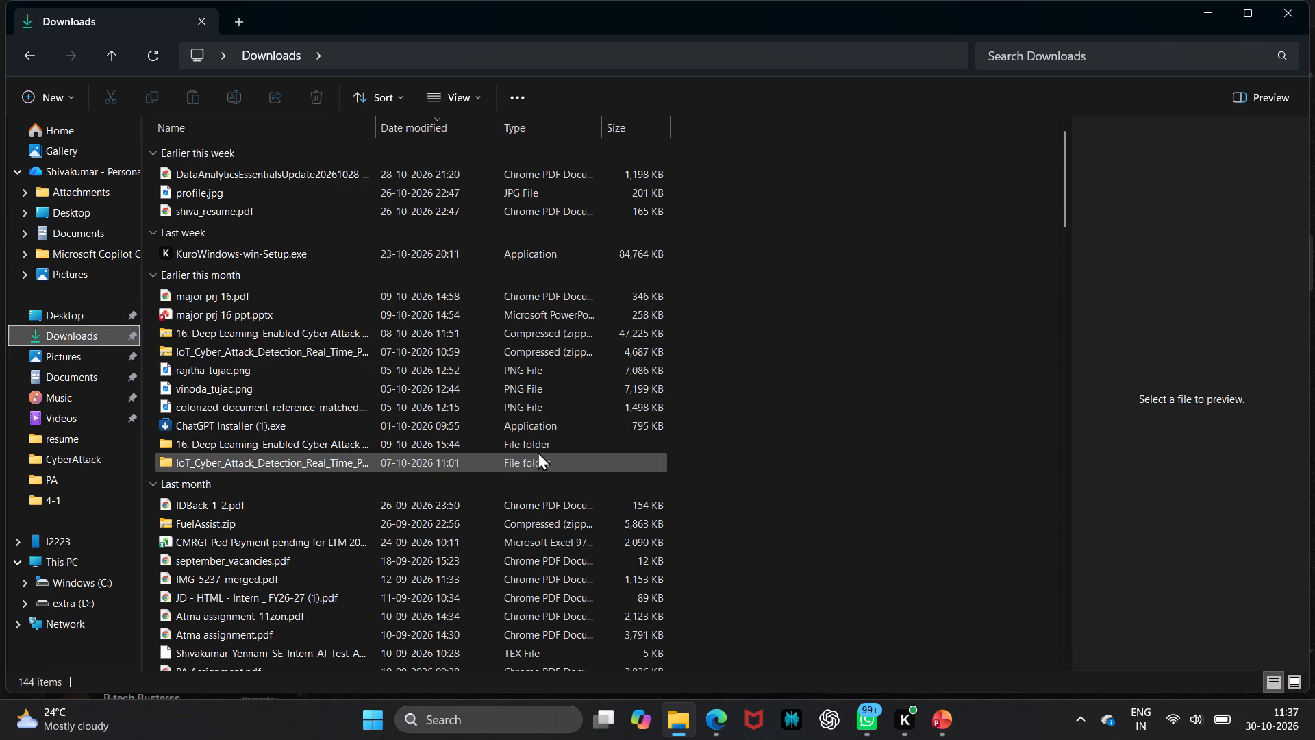
{"action": "double_click", "coordinate": [467, 328]}
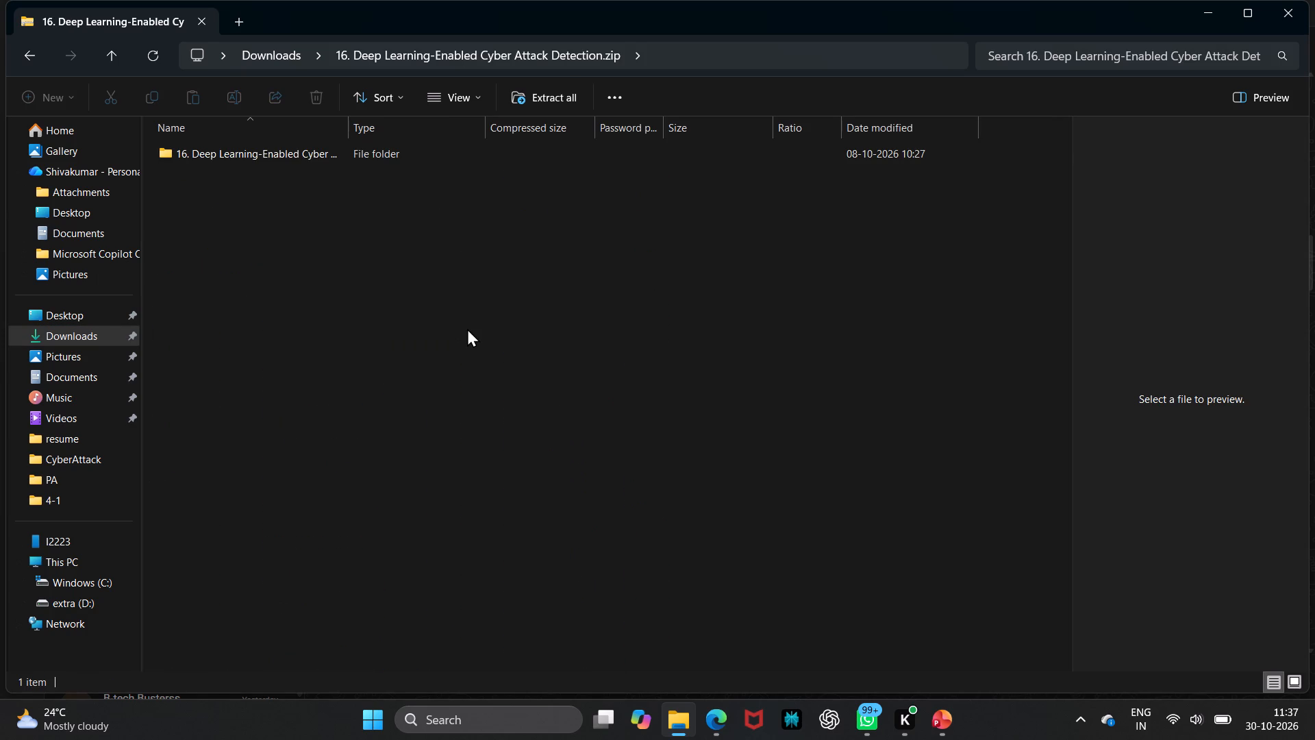
{"action": "double_click", "coordinate": [340, 148]}
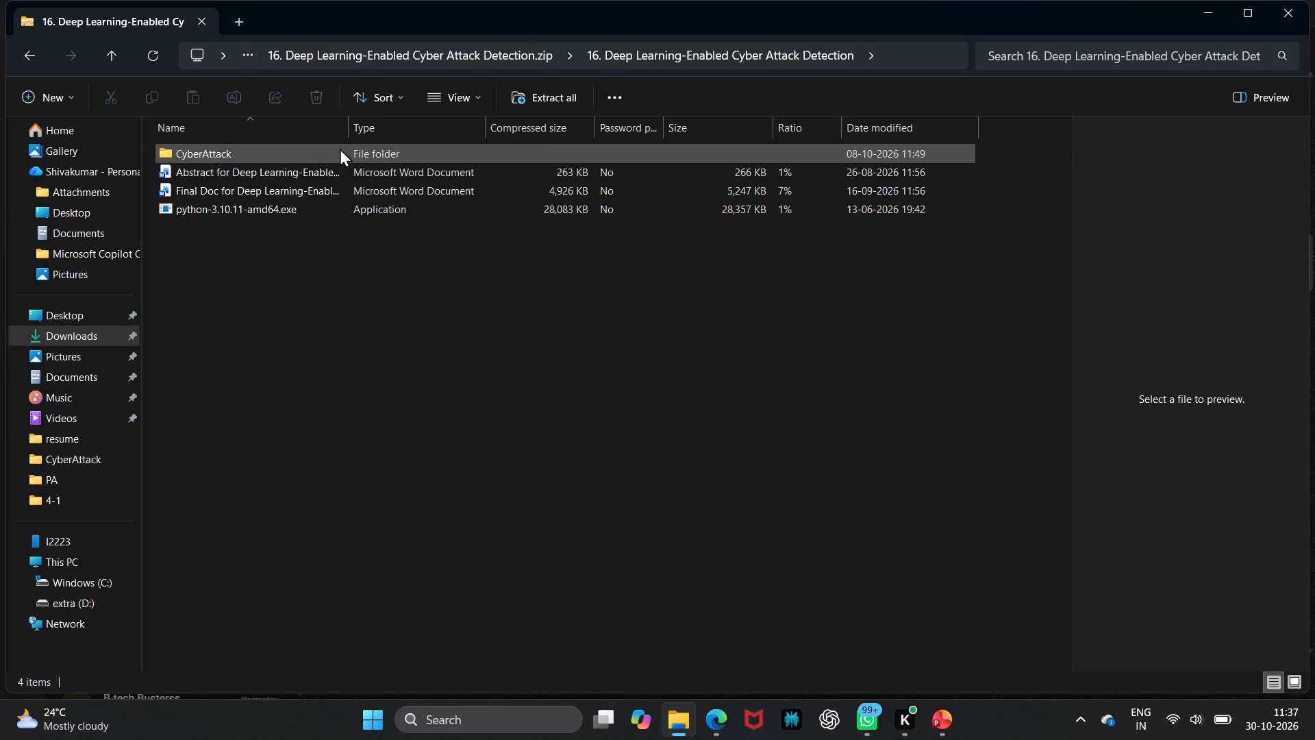
{"action": "double_click", "coordinate": [319, 148]}
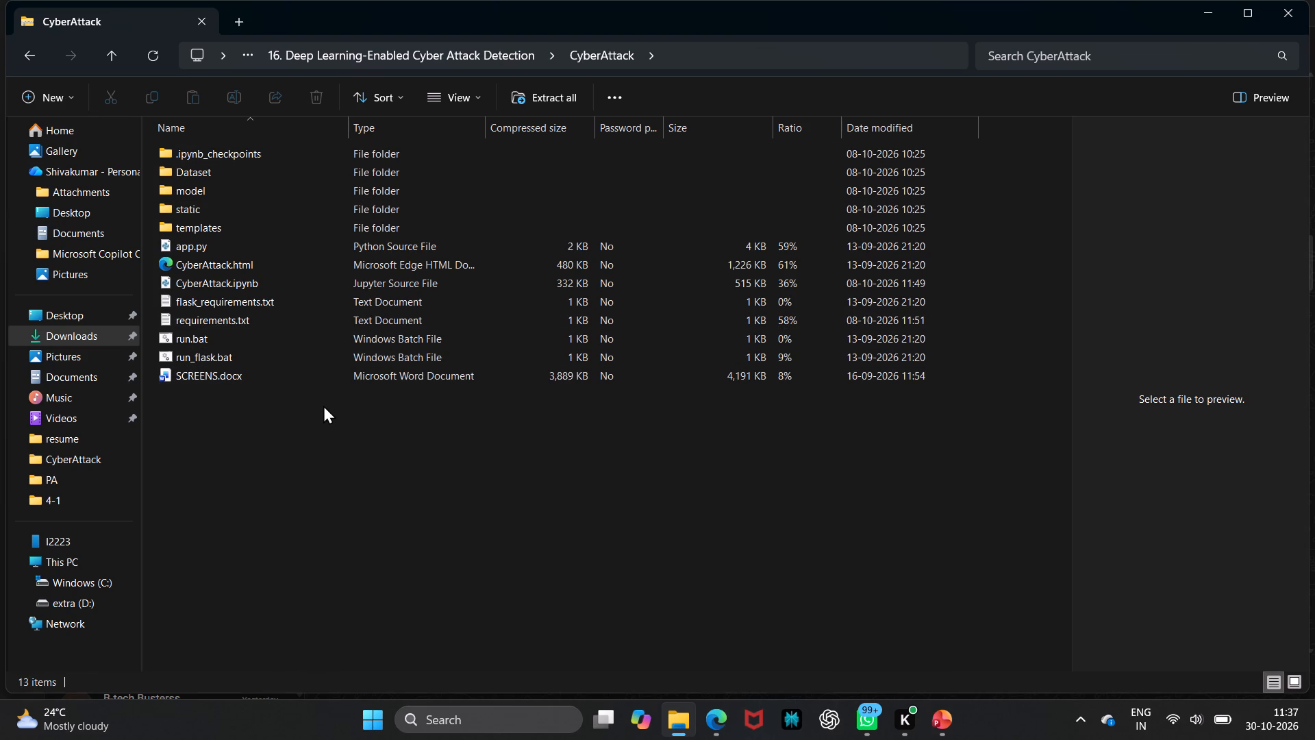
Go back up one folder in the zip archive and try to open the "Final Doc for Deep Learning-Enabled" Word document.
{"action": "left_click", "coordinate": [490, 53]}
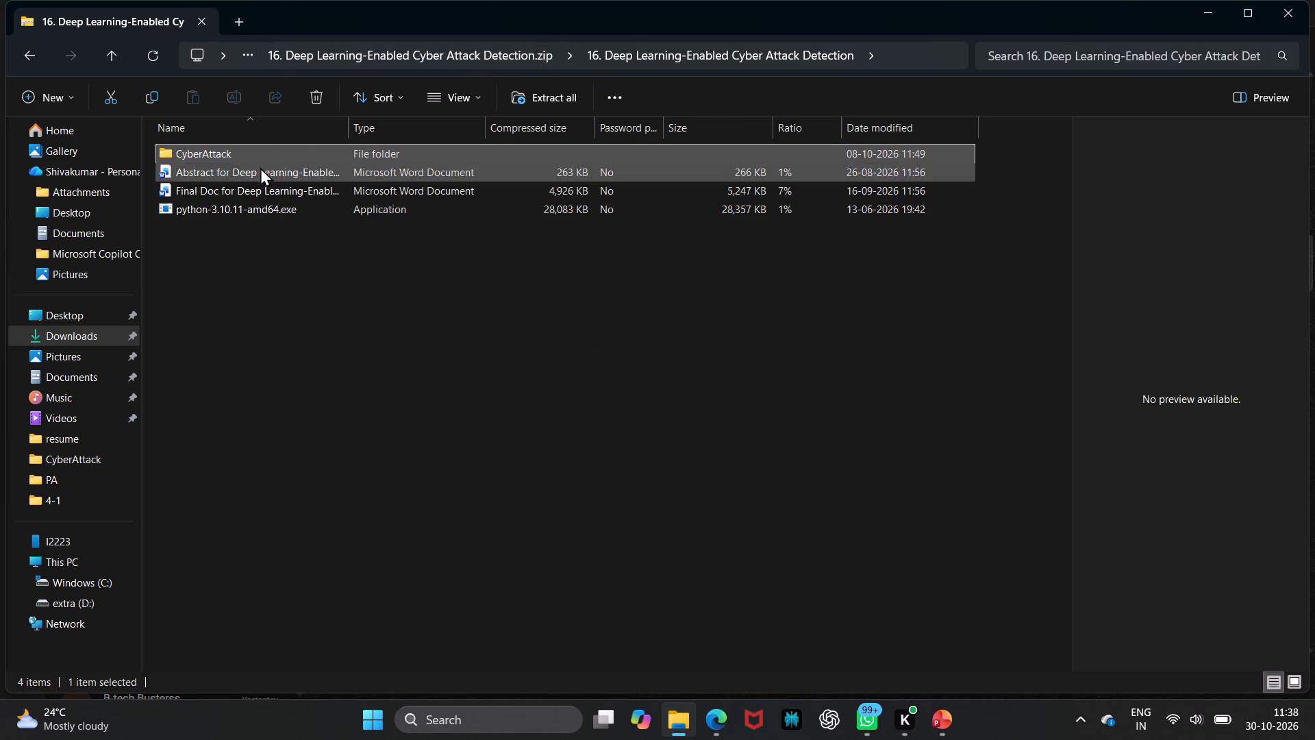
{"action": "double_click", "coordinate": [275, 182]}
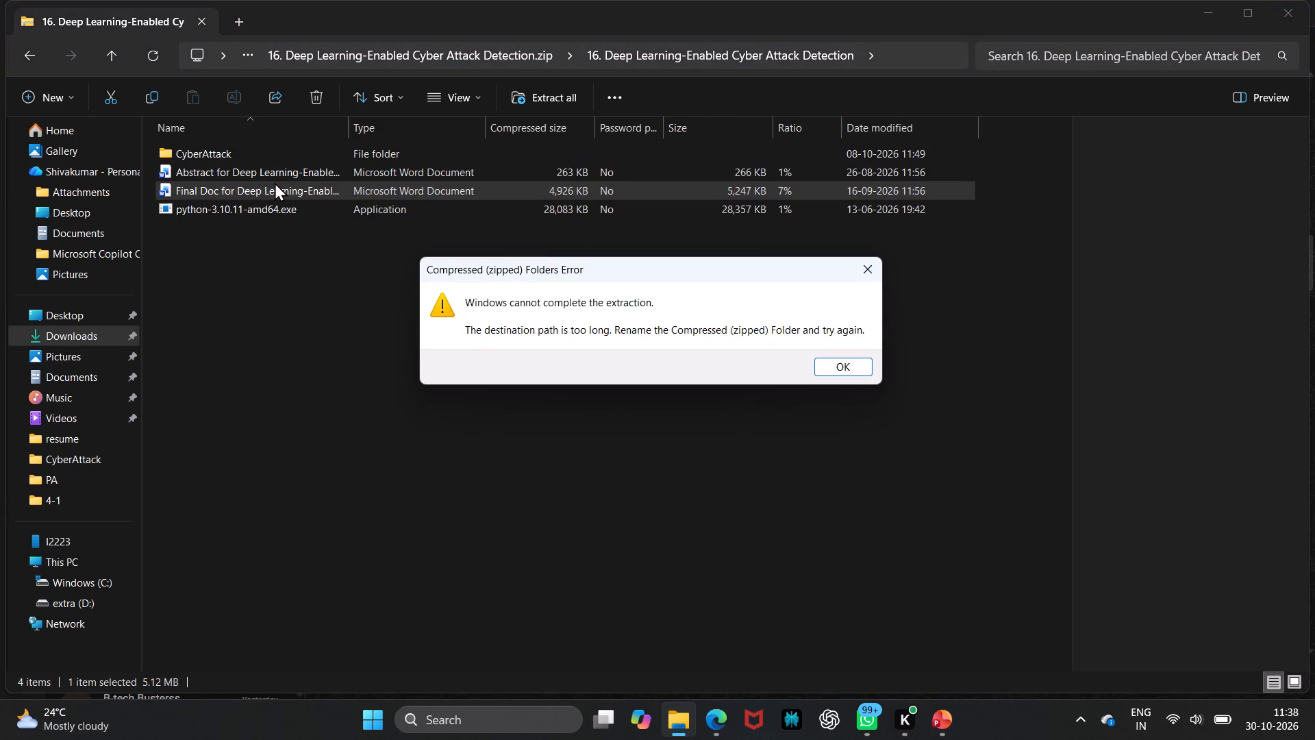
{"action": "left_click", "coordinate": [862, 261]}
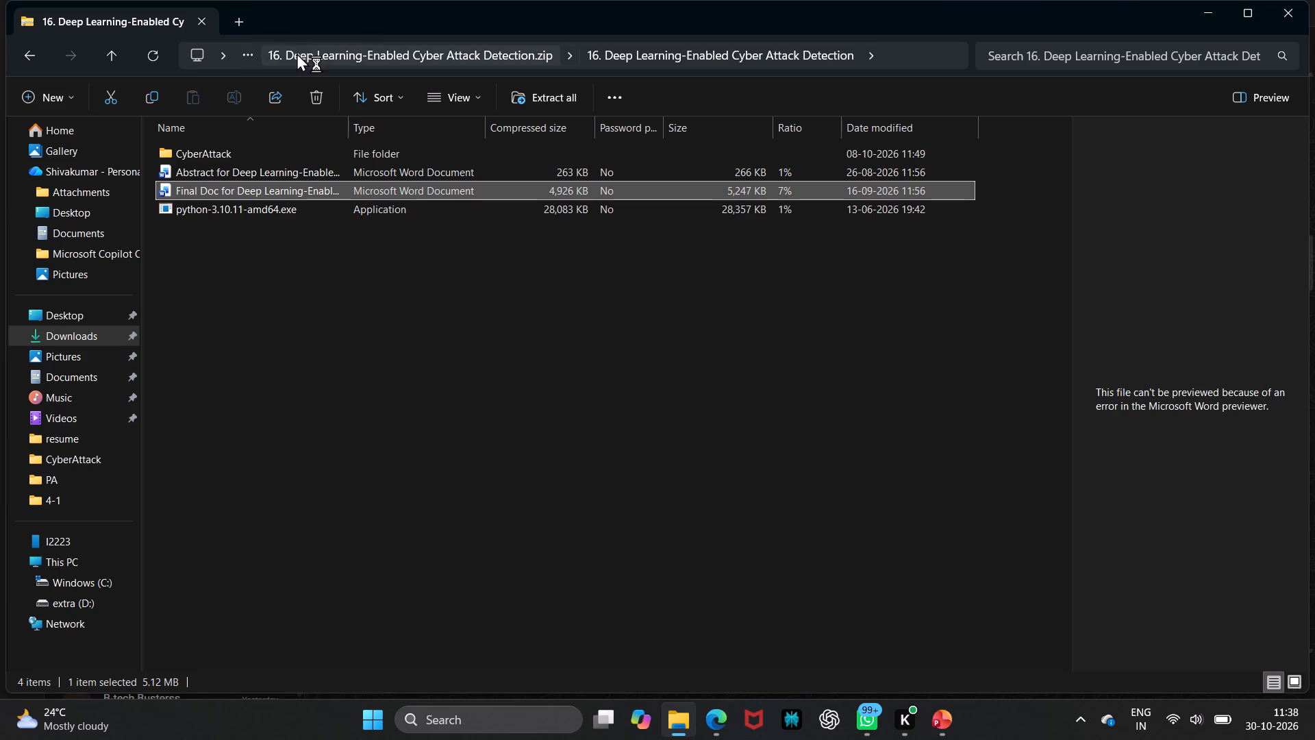
Return to Downloads and look inside the realtimeproj folder of IoT_Cyber_Attack_Detection_Real_Time_Project.
{"action": "left_click", "coordinate": [224, 53]}
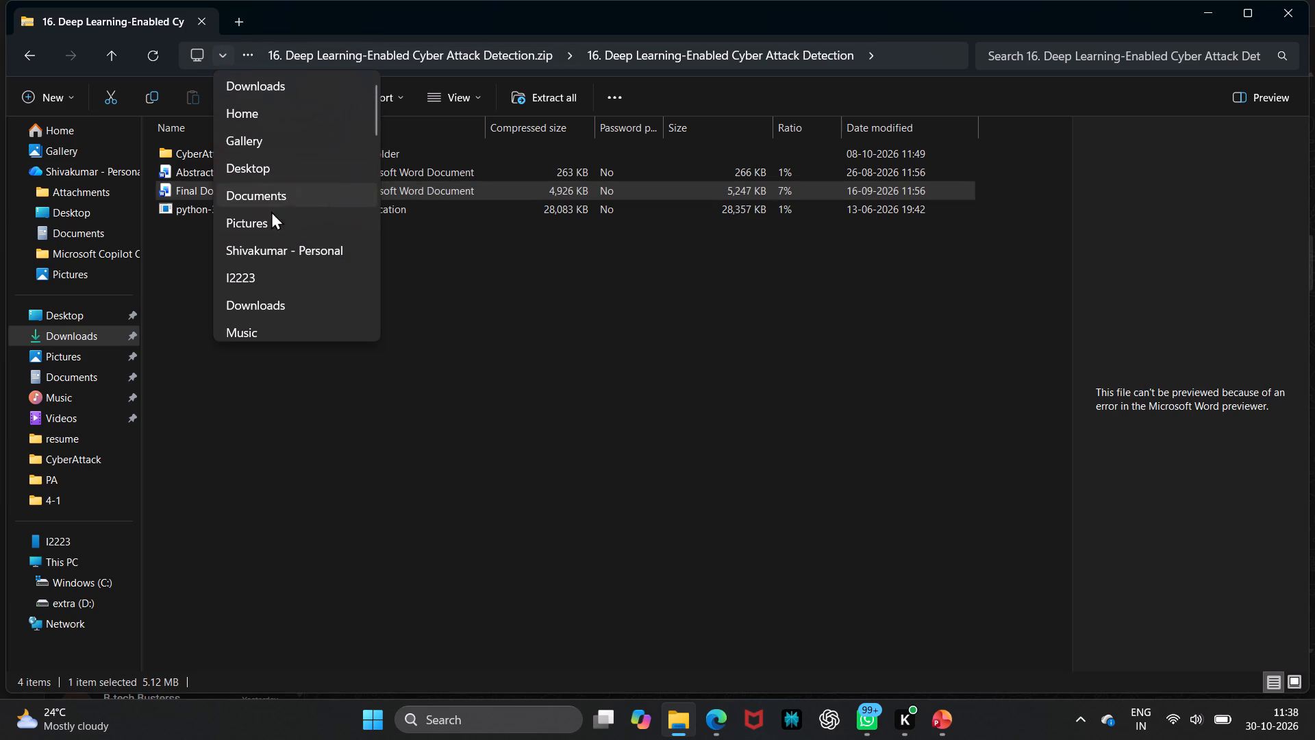
{"action": "left_click", "coordinate": [247, 304]}
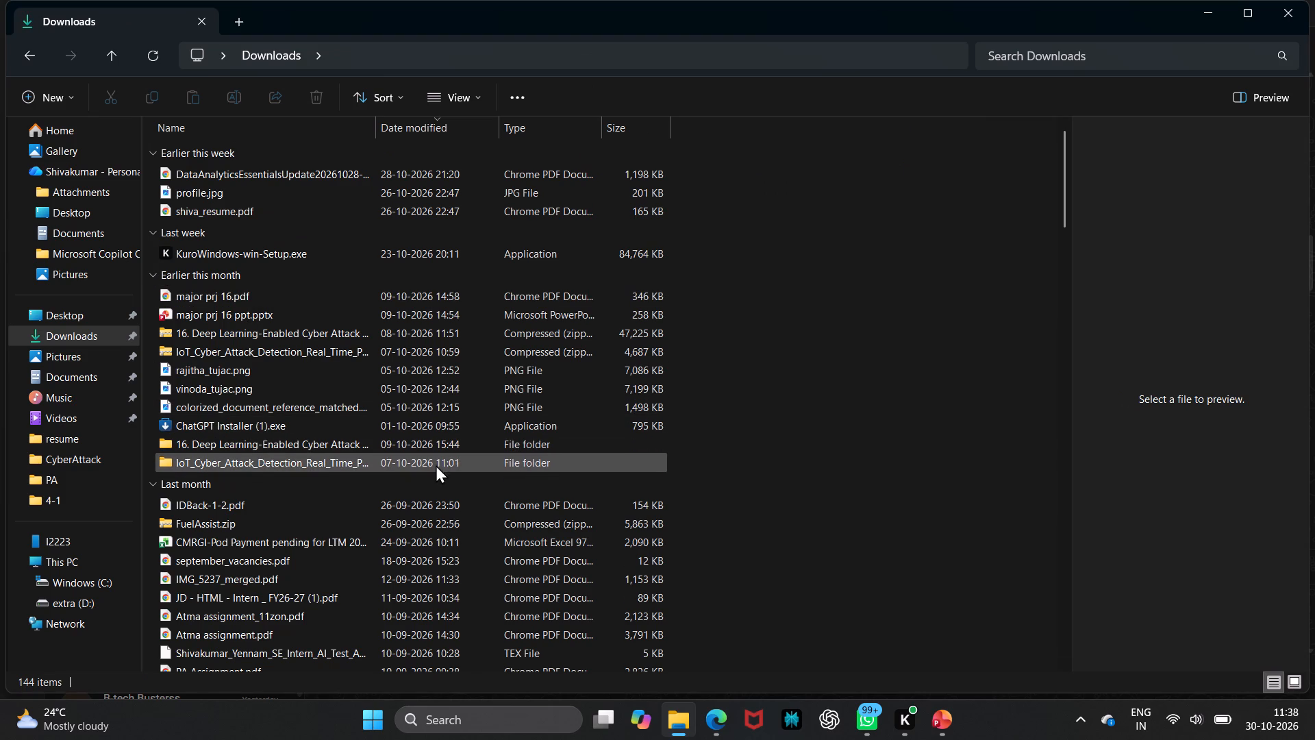
{"action": "double_click", "coordinate": [390, 463]}
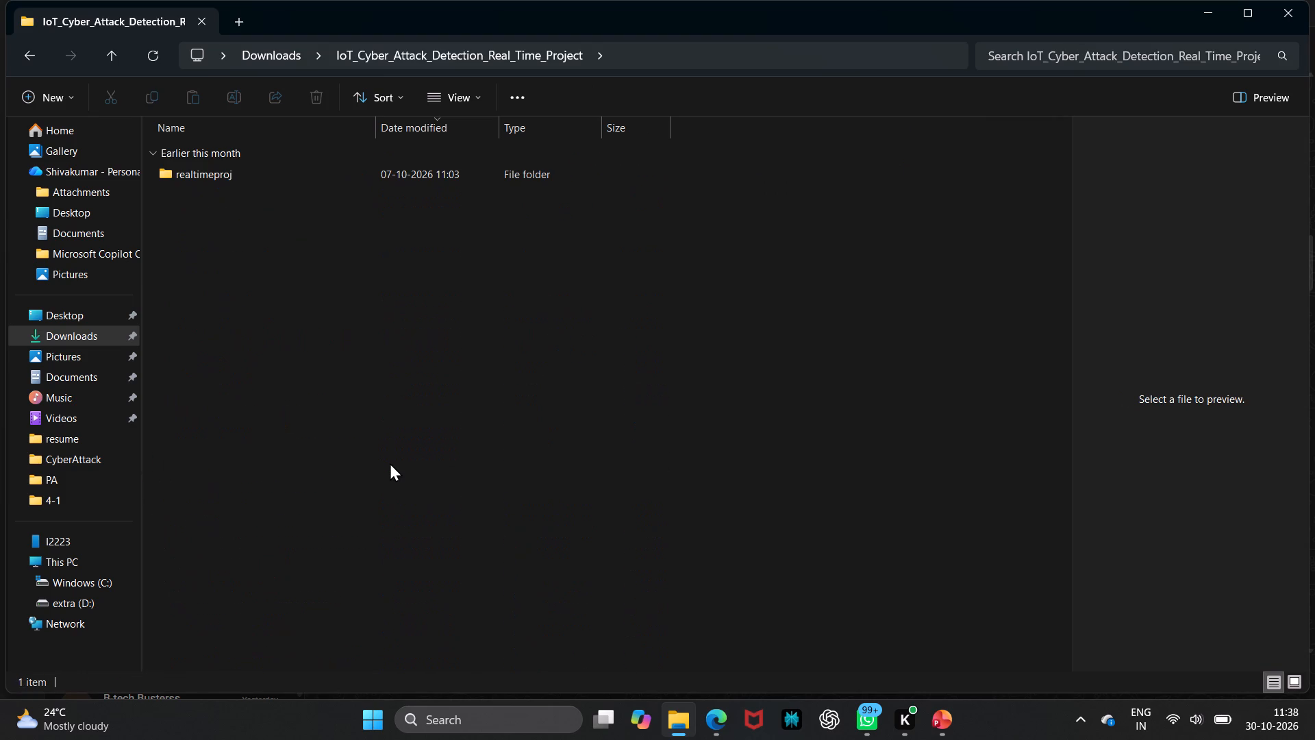
{"action": "double_click", "coordinate": [346, 173]}
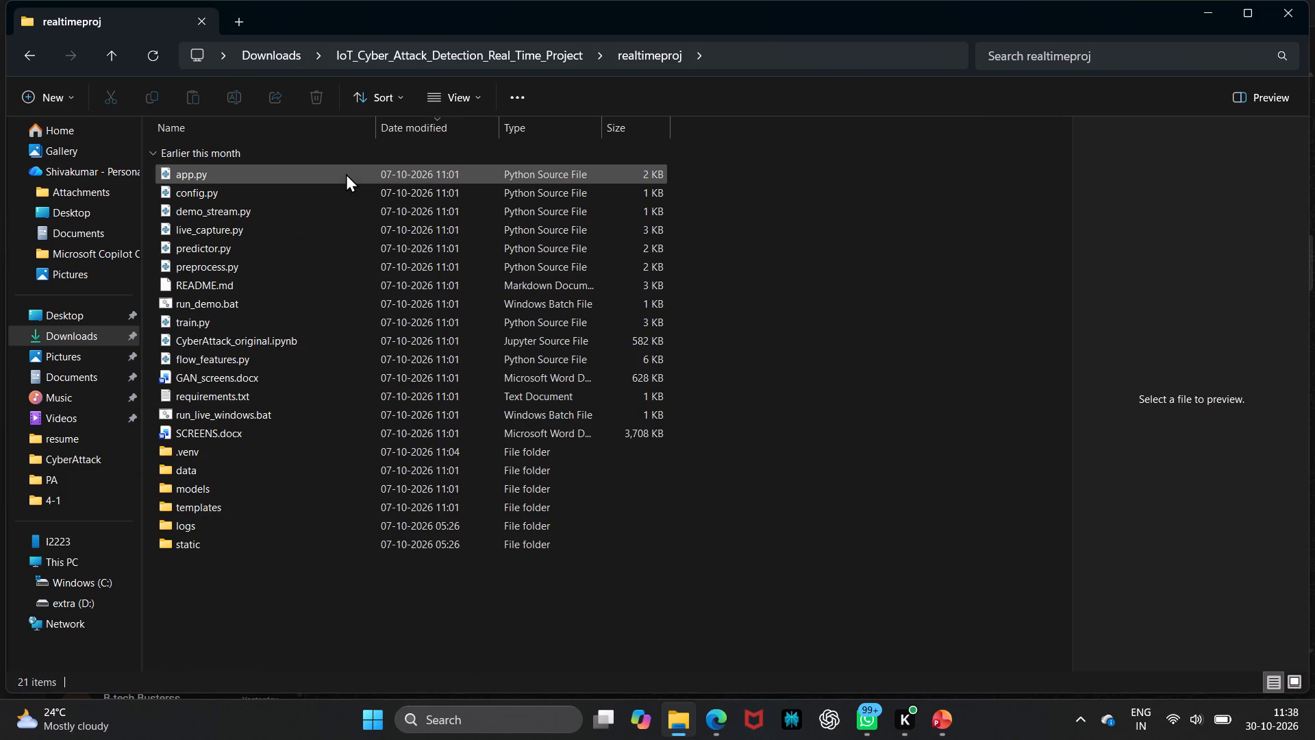
Open the "Final Doc for Deep Learning-Enabled" Word document from the unzipped "16. Deep Learning-Enabled Cyber Attack Detection" folder in Downloads.
{"action": "left_click", "coordinate": [293, 51]}
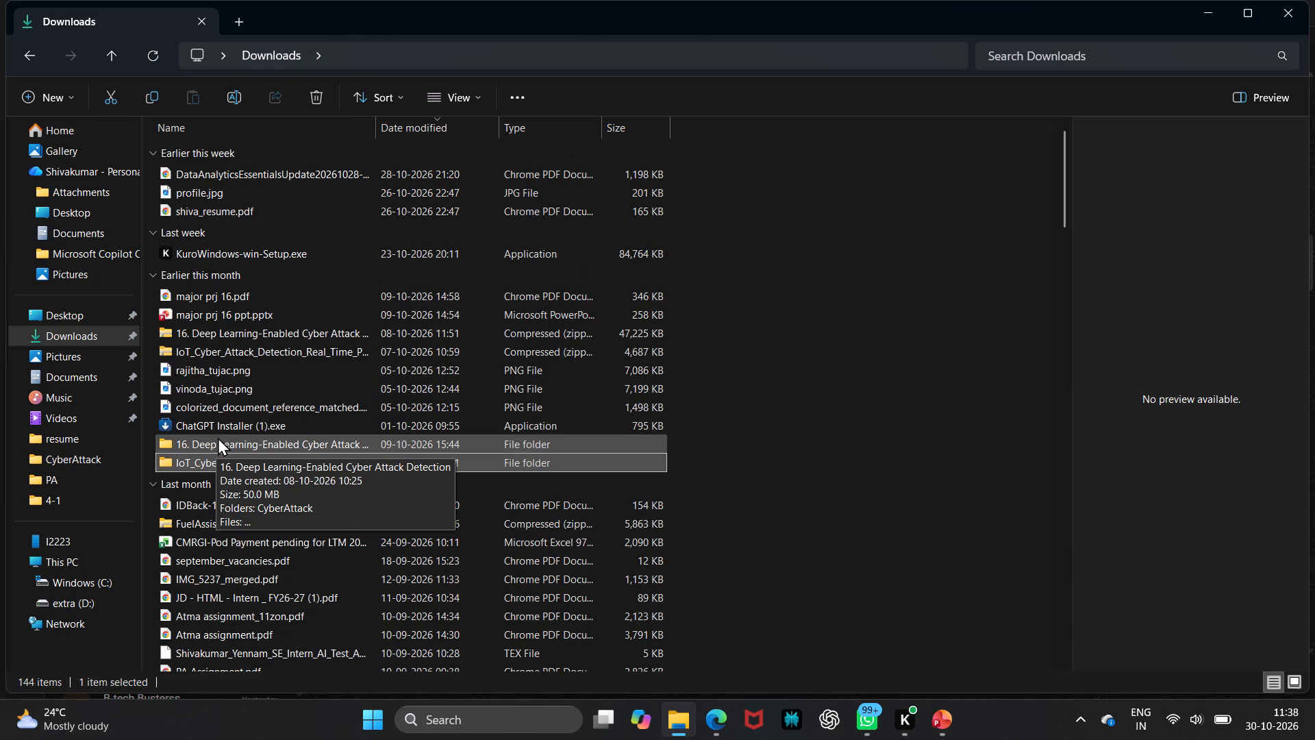
{"action": "double_click", "coordinate": [387, 441]}
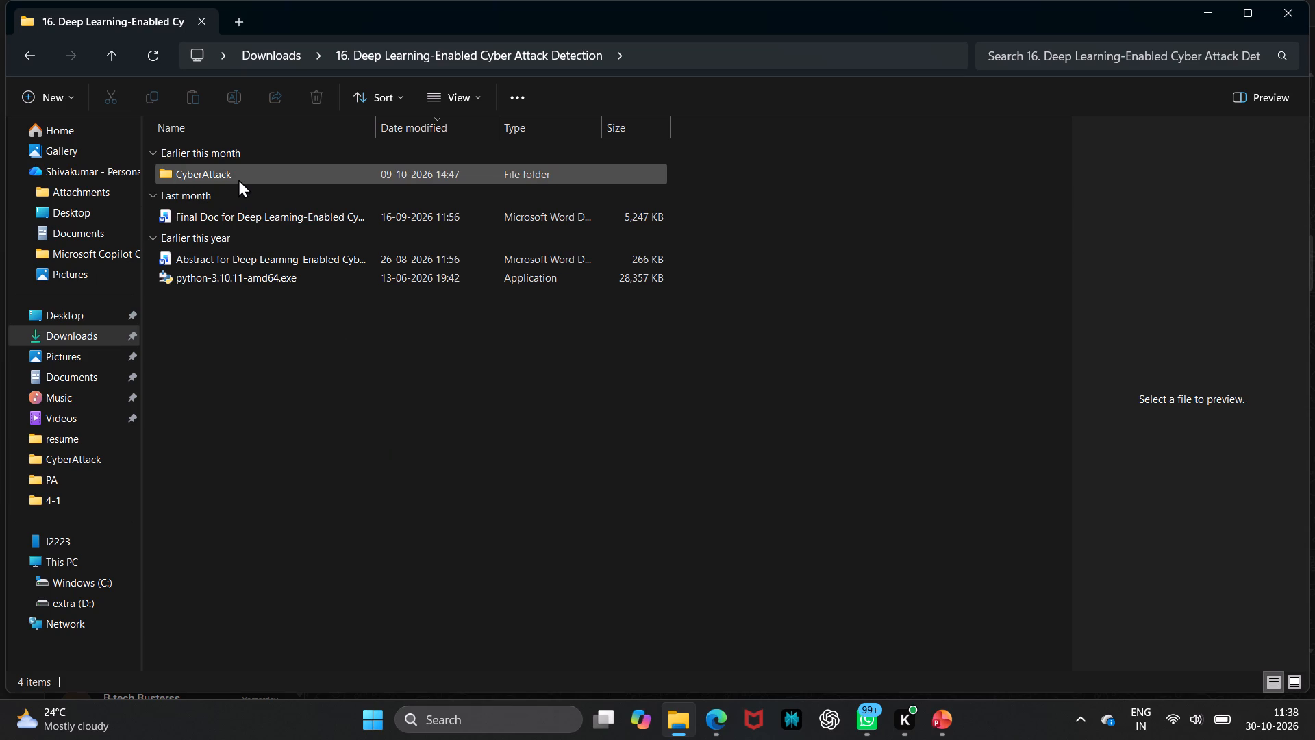
{"action": "double_click", "coordinate": [249, 217]}
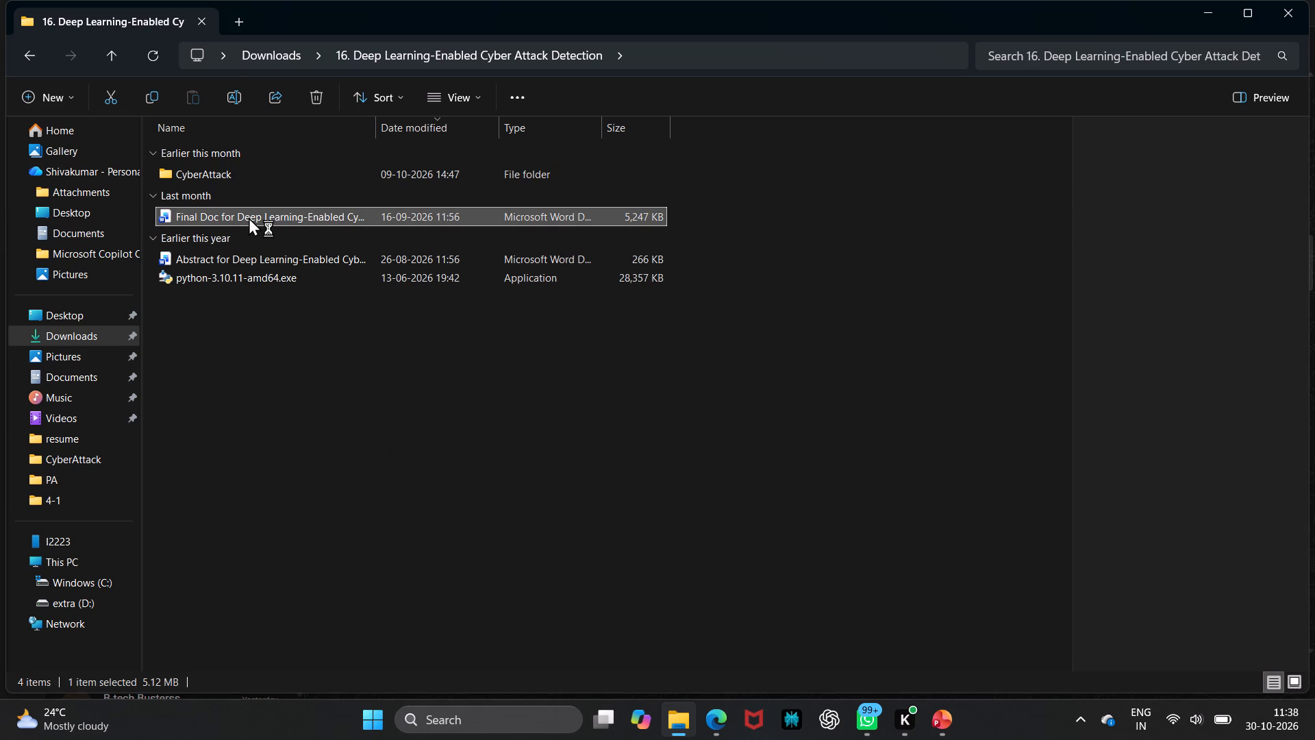
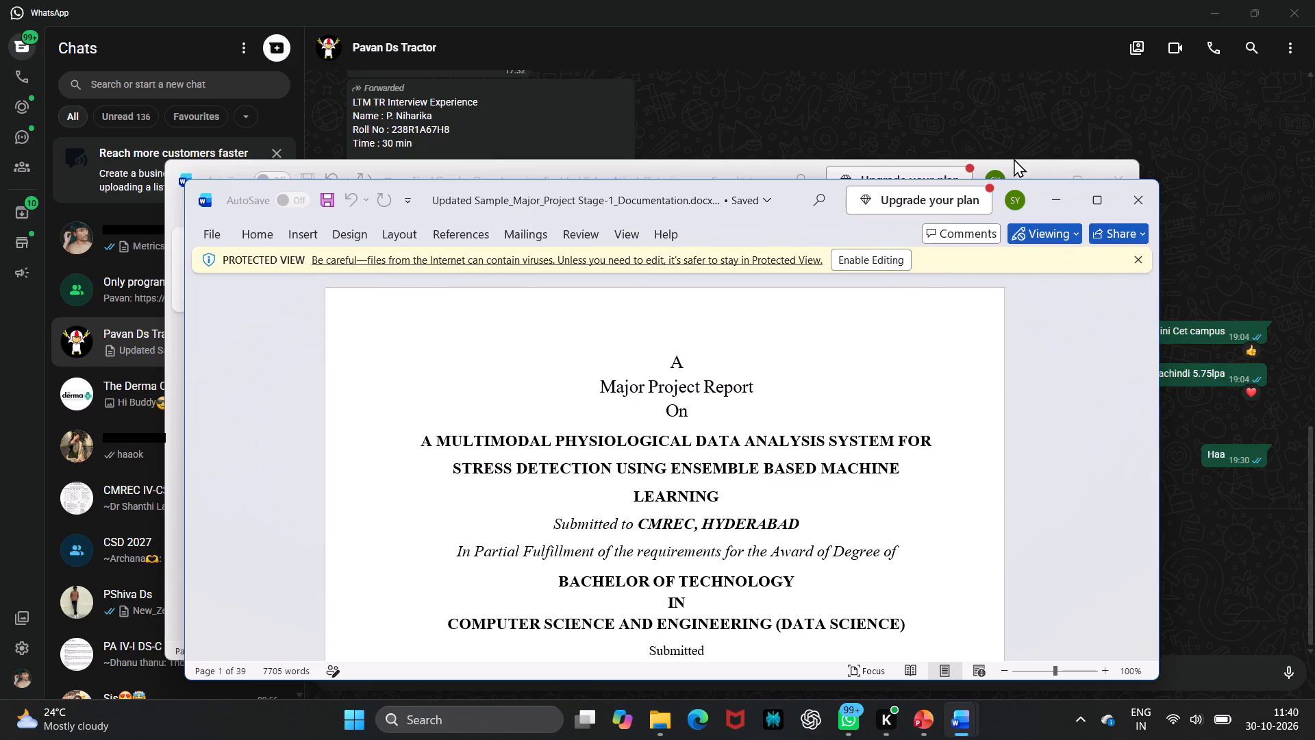
Maximize the windows of both open Word documents, the Updated Sample_Major_Project Stage-1 report and the cyber attack Final Doc.
{"action": "left_click", "coordinate": [738, 166]}
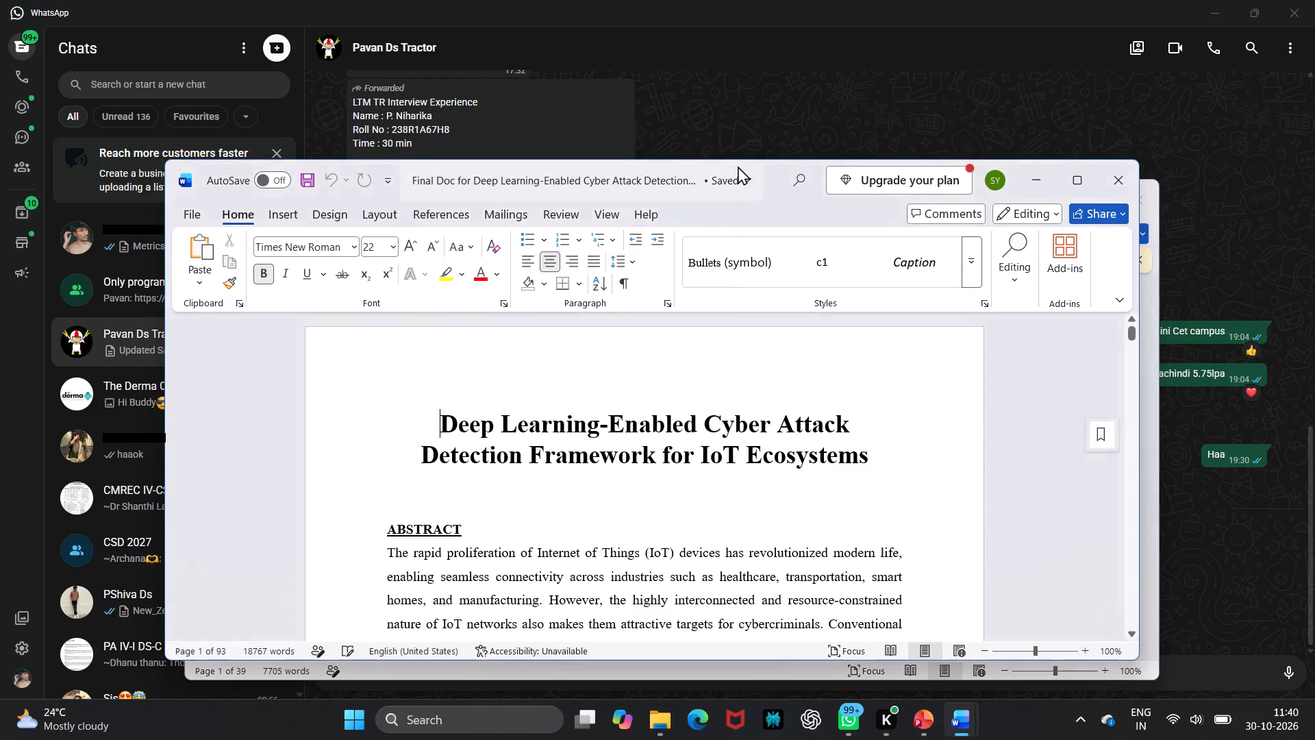
{"action": "left_click", "coordinate": [786, 421]}
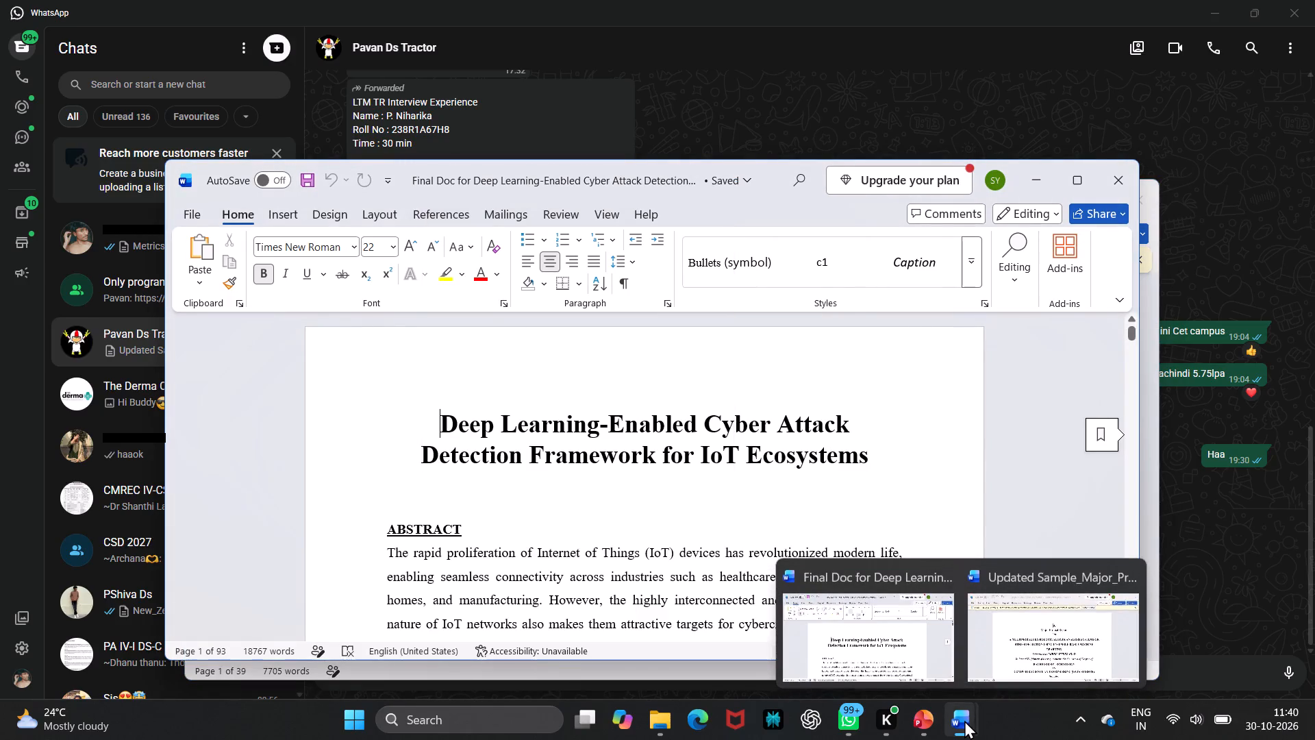
{"action": "left_click", "coordinate": [1023, 602]}
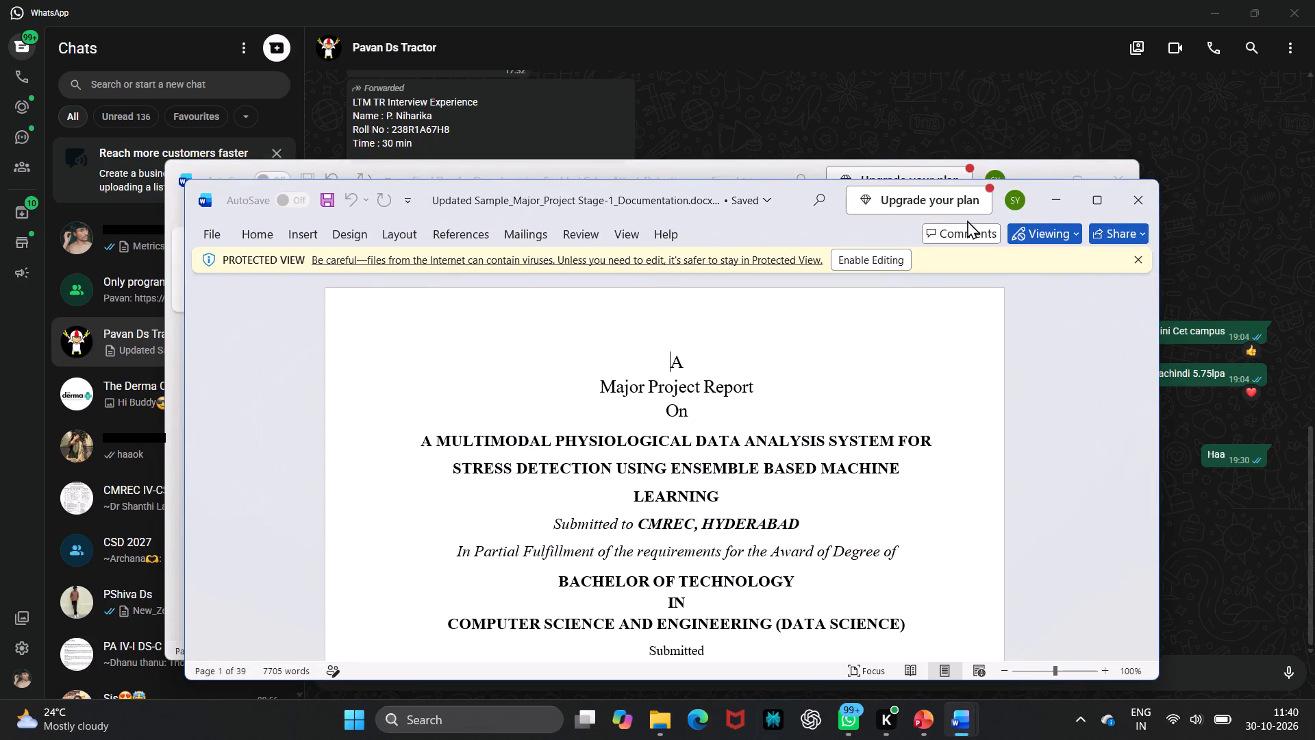
{"action": "left_click", "coordinate": [1094, 195]}
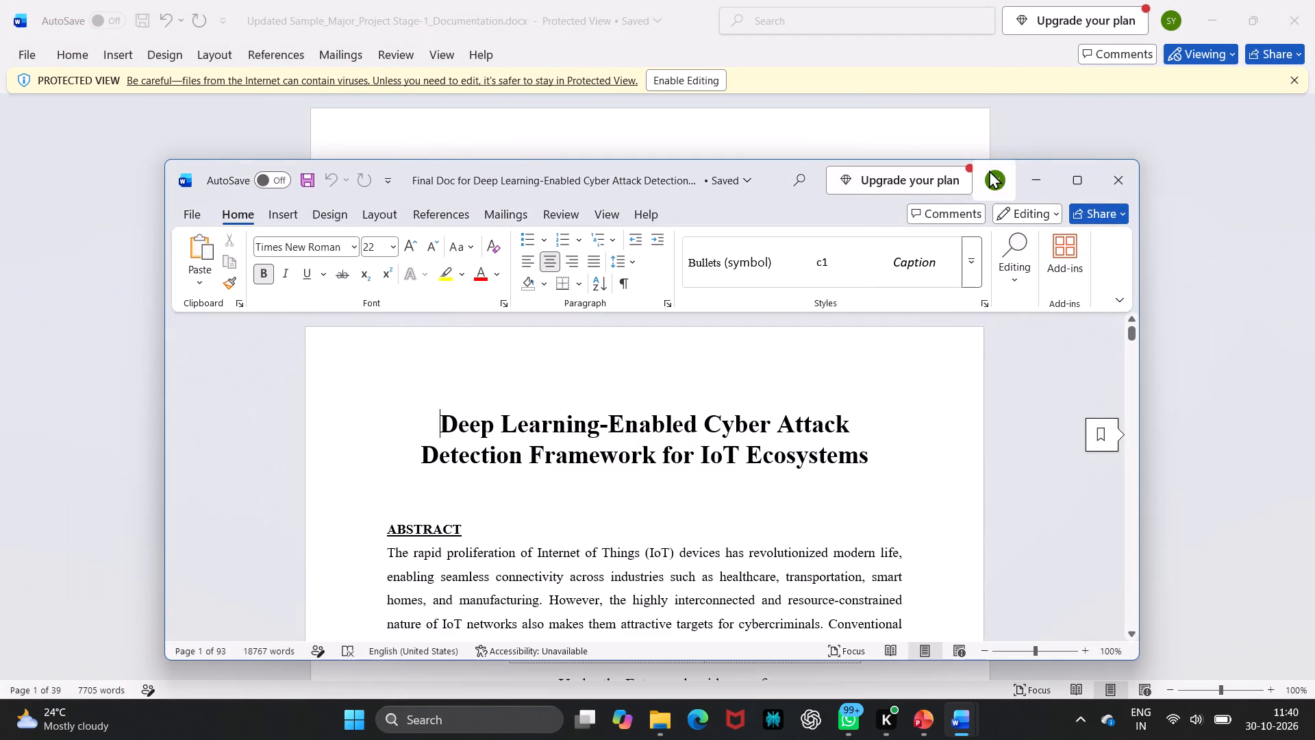
{"action": "left_click", "coordinate": [1077, 183]}
Read the Final Doc's opening sections, from the abstract and literature survey to the proposed system and system architecture.
{"action": "scroll", "coordinate": [721, 456], "scroll_direction": "down", "scroll_amount": 3}
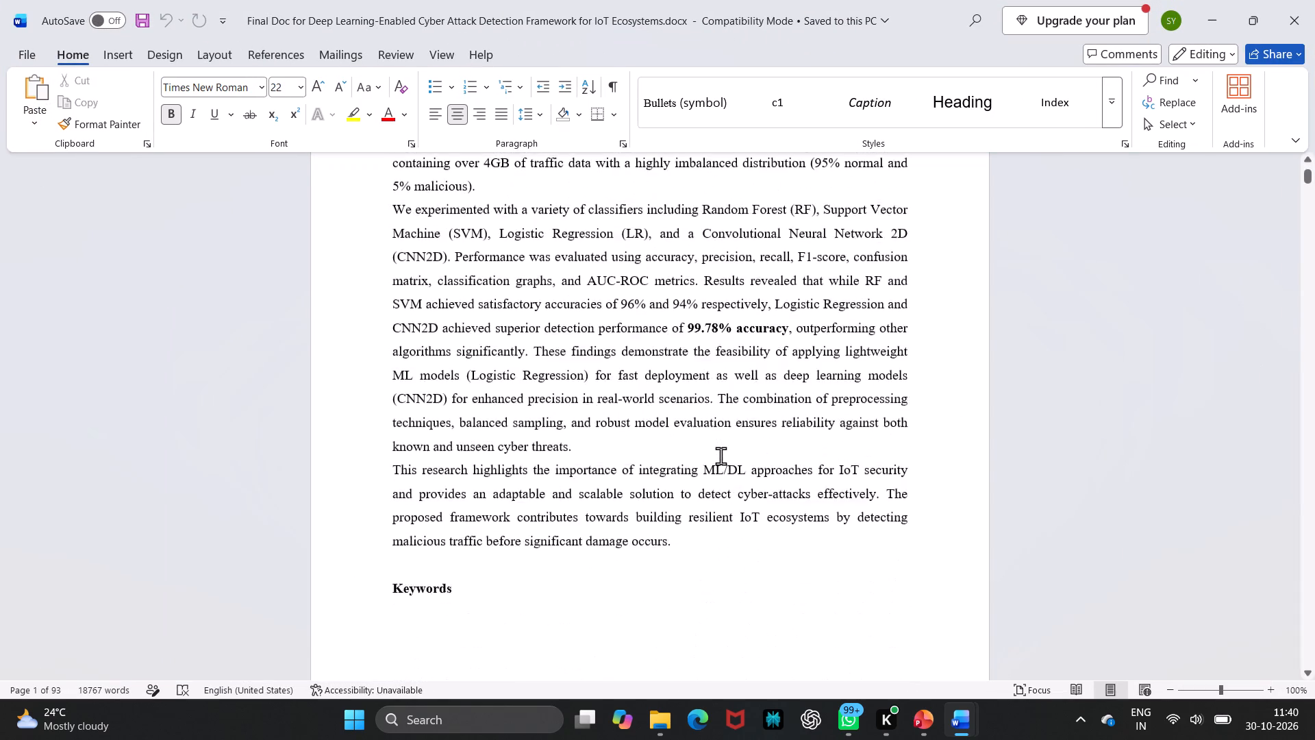
{"action": "scroll", "coordinate": [721, 456], "scroll_direction": "down", "scroll_amount": 5}
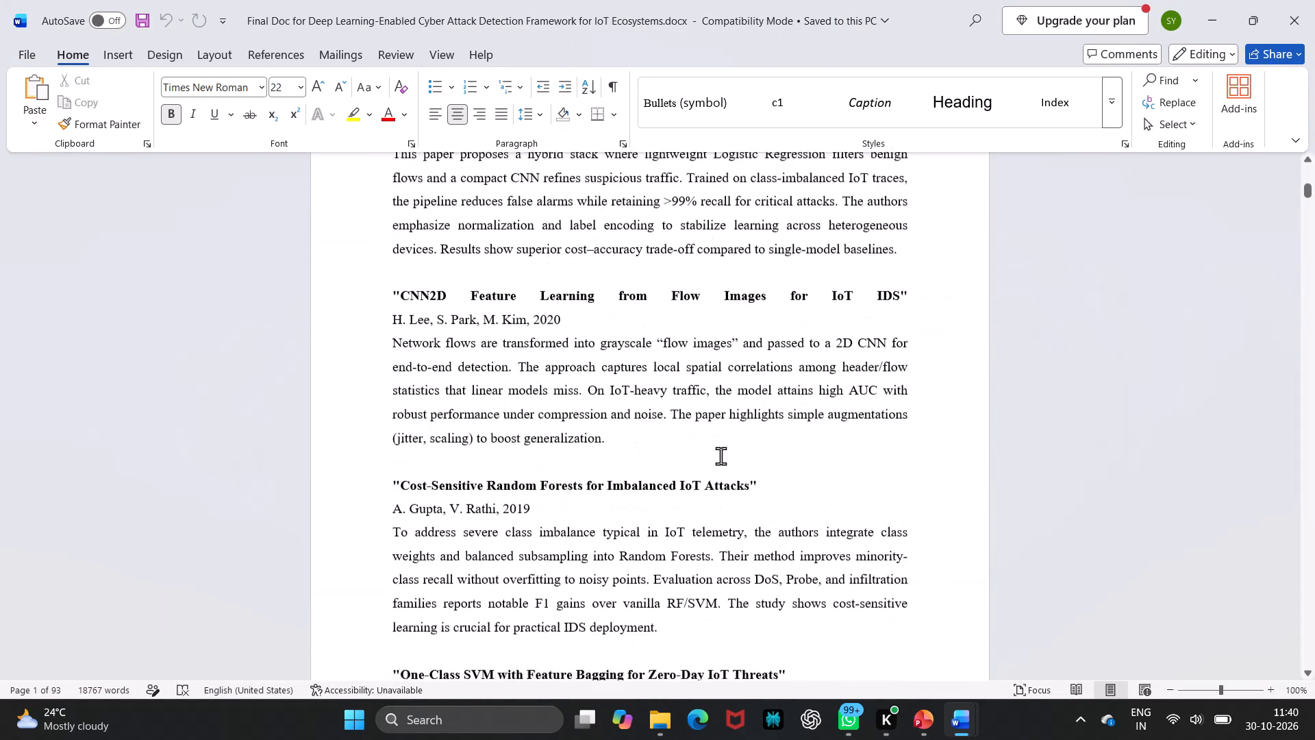
{"action": "scroll", "coordinate": [721, 456], "scroll_direction": "down", "scroll_amount": 3}
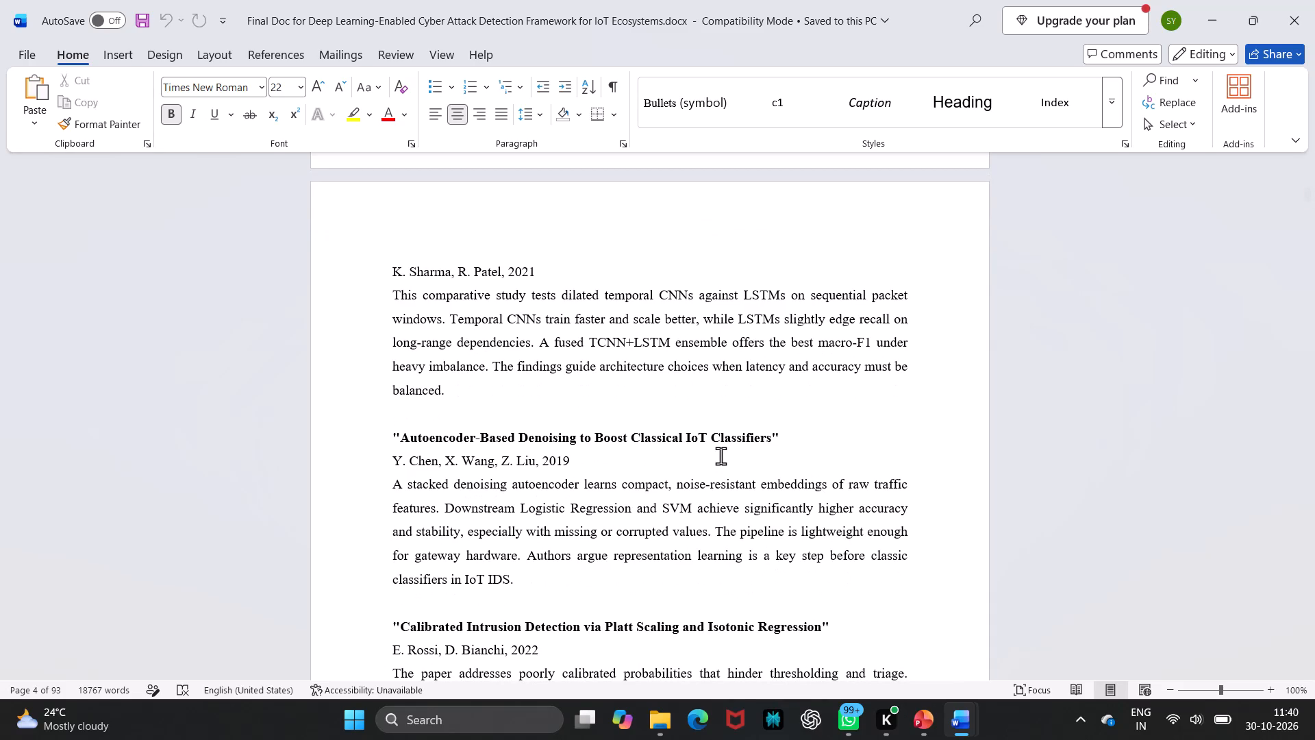
{"action": "scroll", "coordinate": [721, 456], "scroll_direction": "down", "scroll_amount": 2}
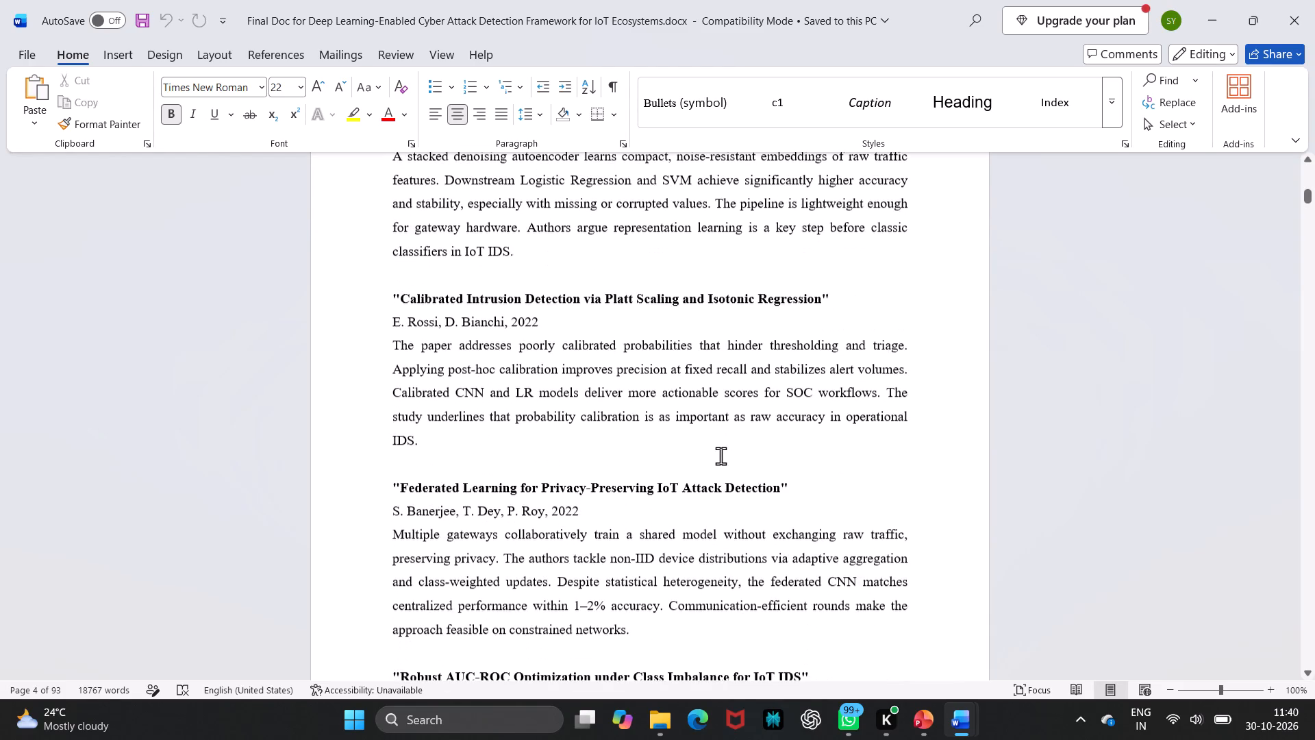
{"action": "scroll", "coordinate": [721, 456], "scroll_direction": "down", "scroll_amount": 1}
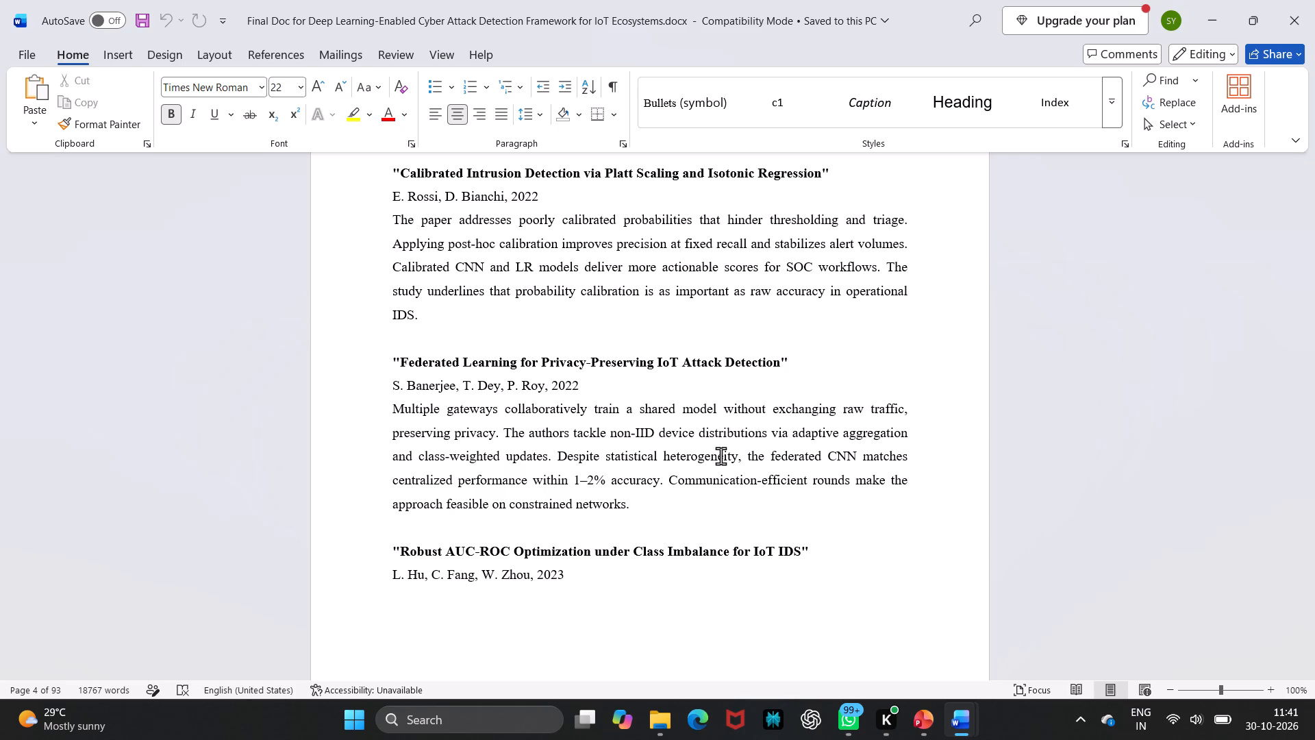
{"action": "scroll", "coordinate": [721, 456], "scroll_direction": "down", "scroll_amount": 4}
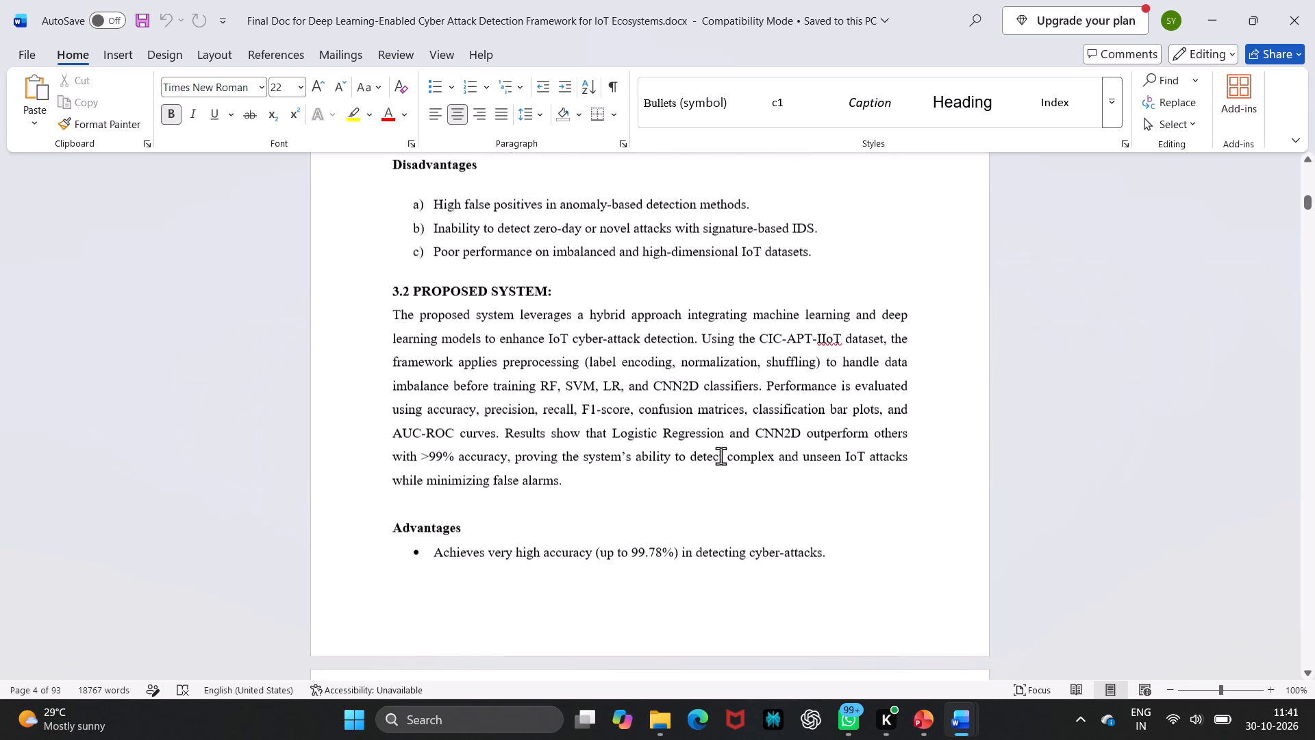
{"action": "scroll", "coordinate": [721, 456], "scroll_direction": "down", "scroll_amount": 3}
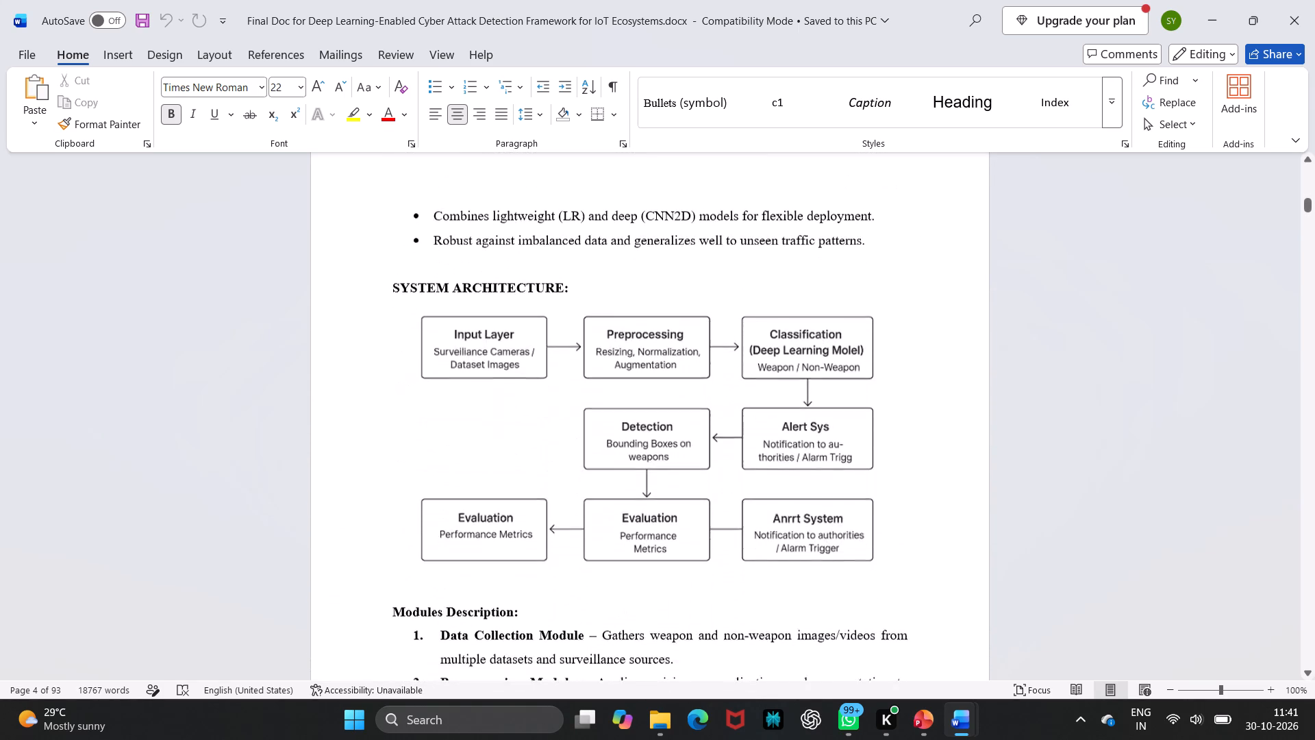
Review the Final Doc's software development life cycle stages, their diagrams and the feasibility sections.
{"action": "scroll", "coordinate": [721, 456], "scroll_direction": "down", "scroll_amount": 3}
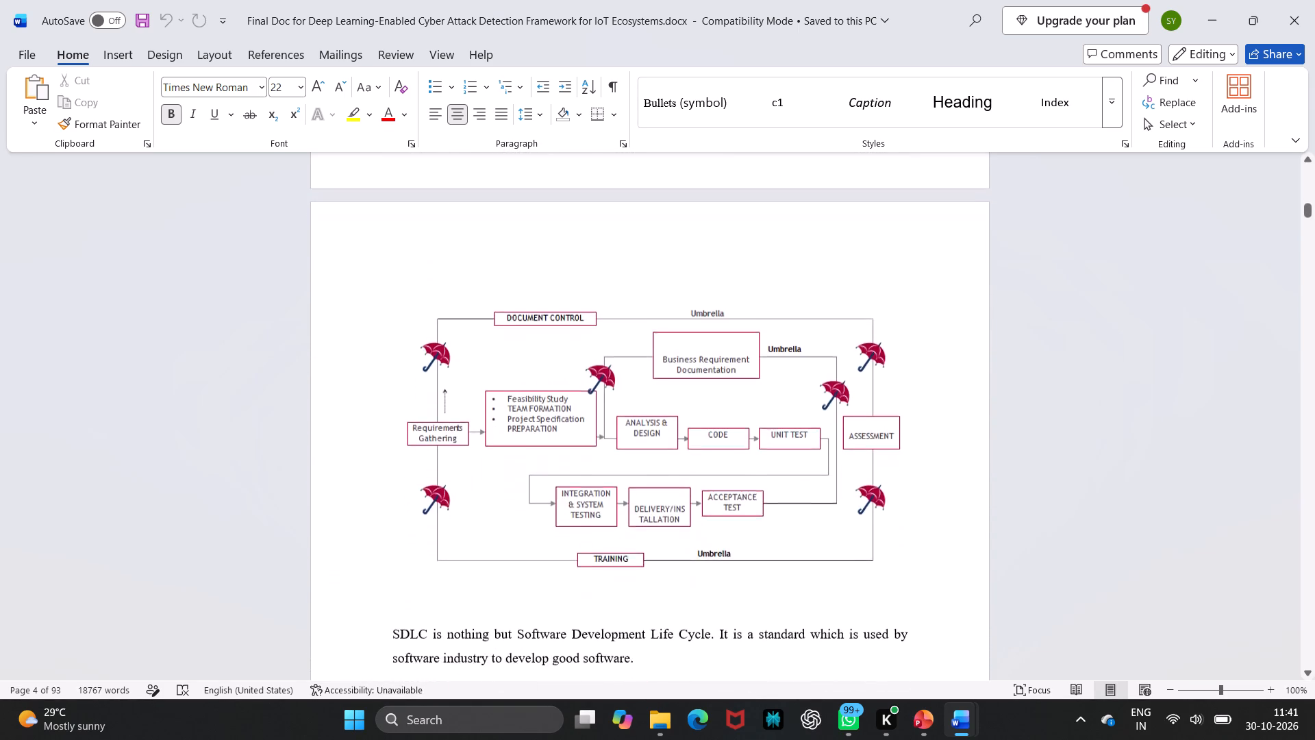
{"action": "scroll", "coordinate": [721, 456], "scroll_direction": "down", "scroll_amount": 3}
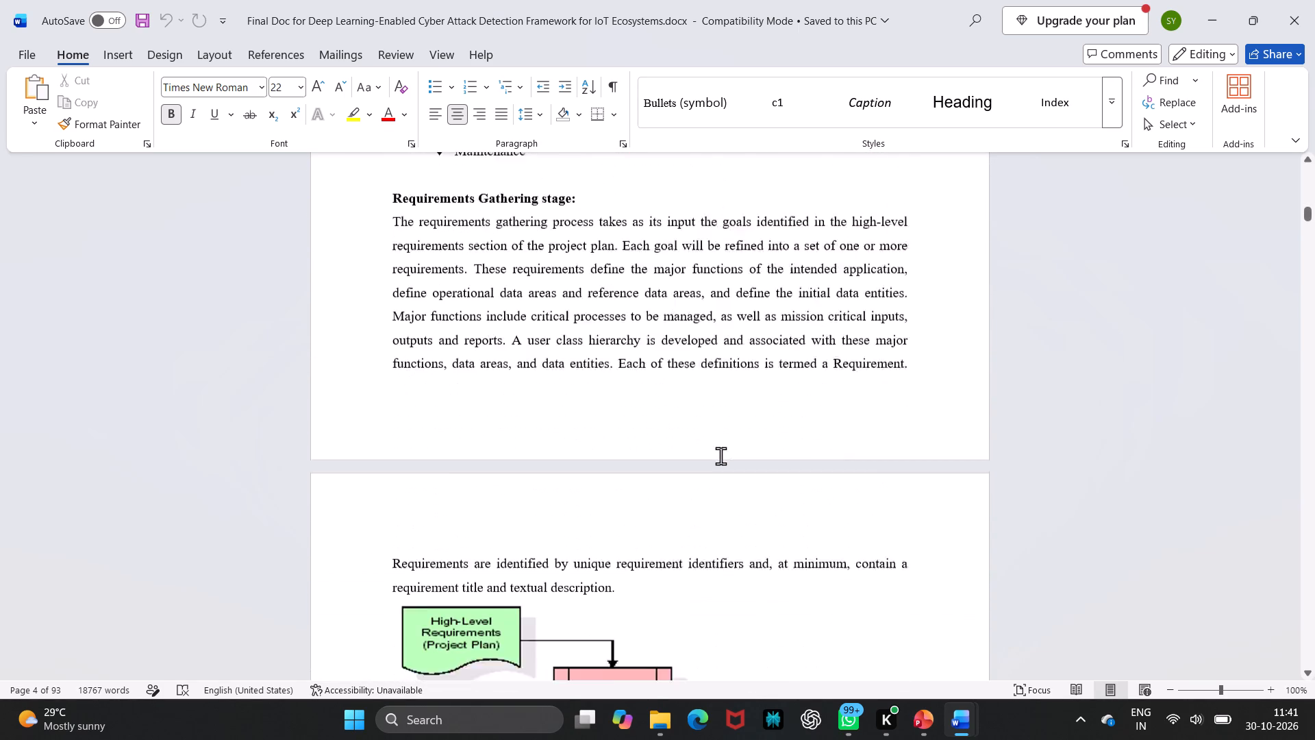
{"action": "scroll", "coordinate": [721, 456], "scroll_direction": "down", "scroll_amount": 4}
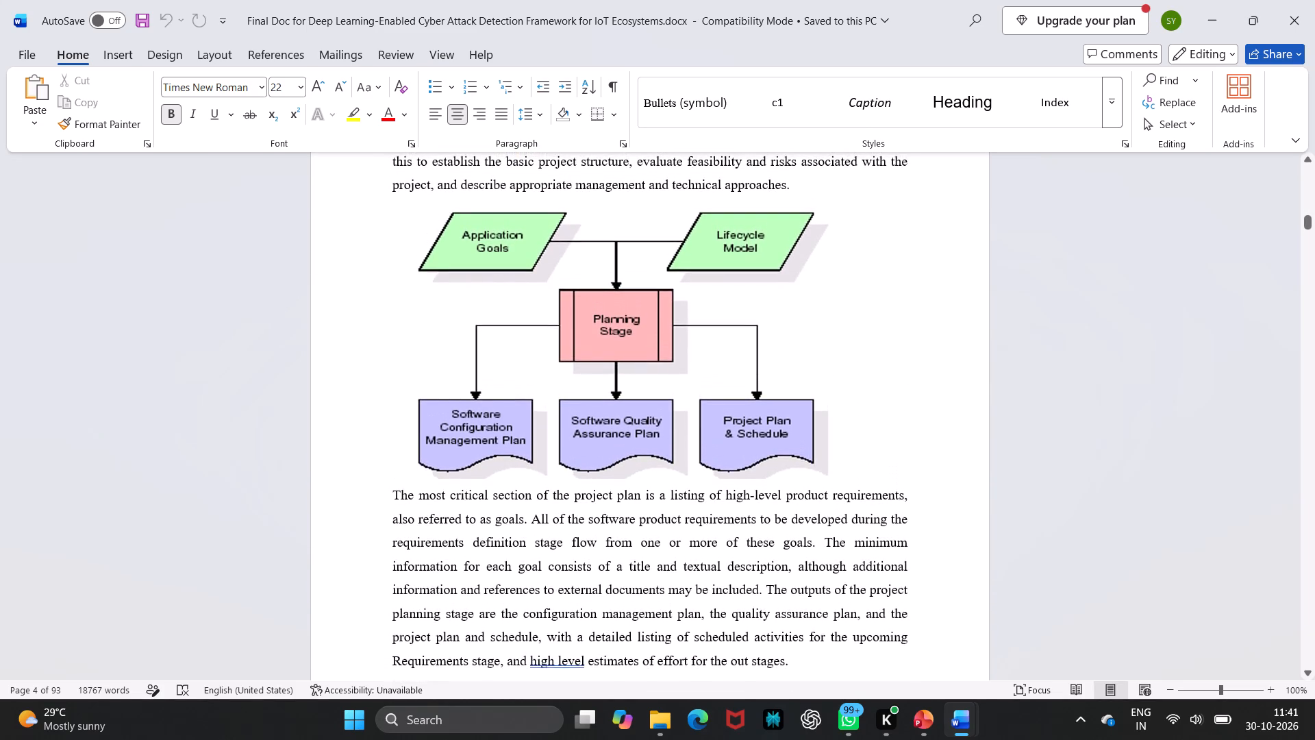
{"action": "scroll", "coordinate": [721, 456], "scroll_direction": "down", "scroll_amount": 2}
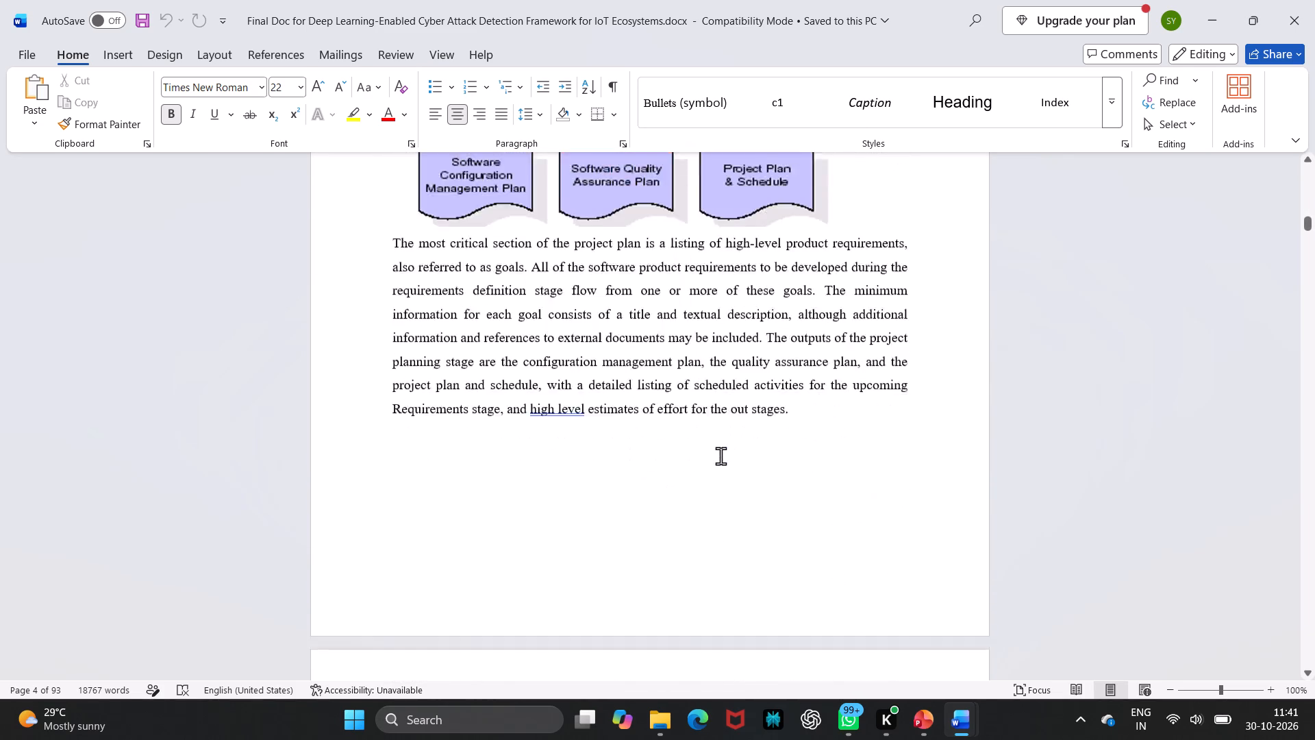
{"action": "scroll", "coordinate": [721, 456], "scroll_direction": "down", "scroll_amount": 8}
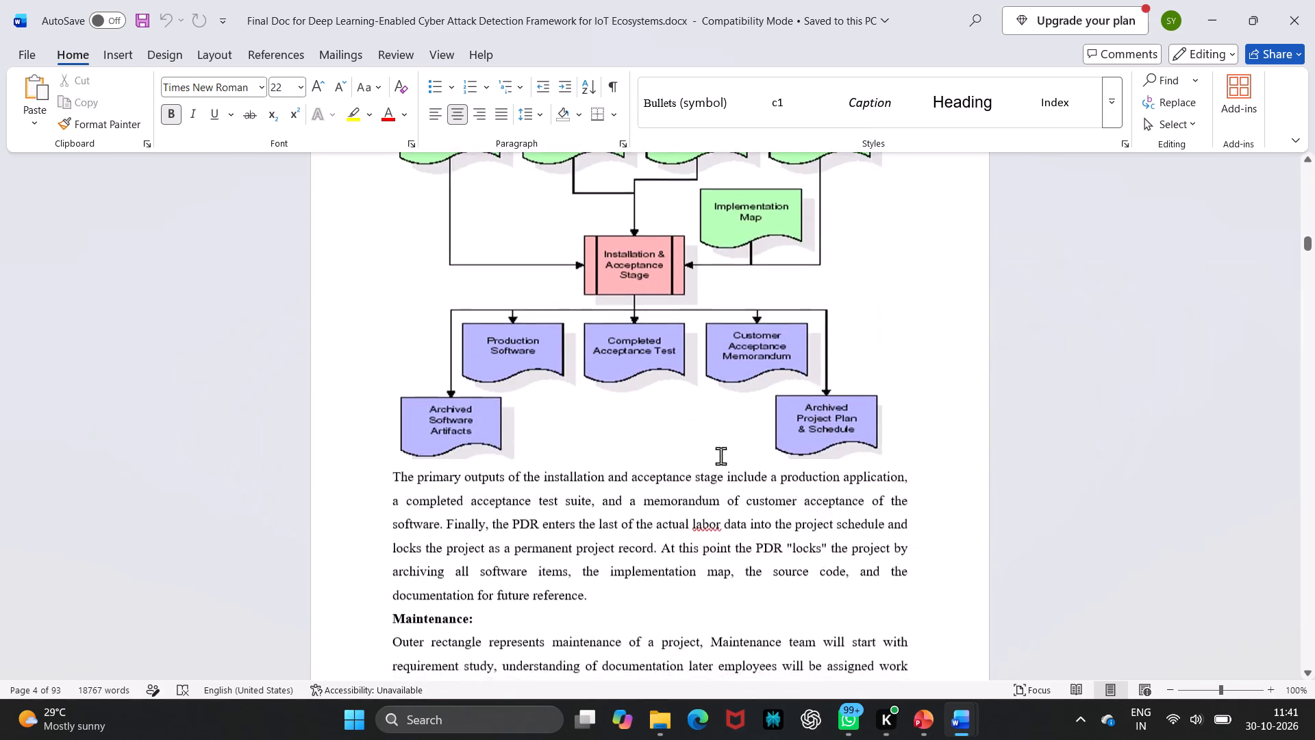
{"action": "scroll", "coordinate": [721, 456], "scroll_direction": "down", "scroll_amount": 9}
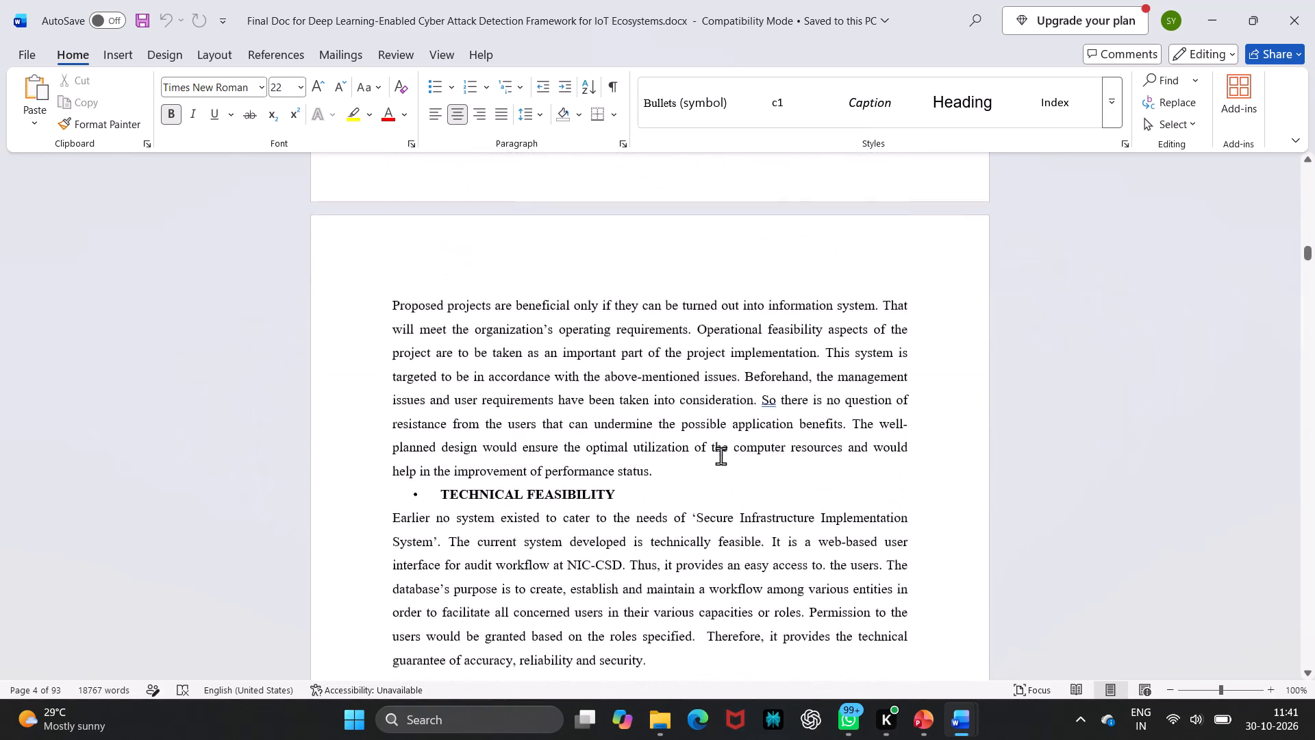
Review the Final Doc's UML model views and its class, use case, component, activity and data flow diagrams.
{"action": "scroll", "coordinate": [721, 456], "scroll_direction": "down", "scroll_amount": 8}
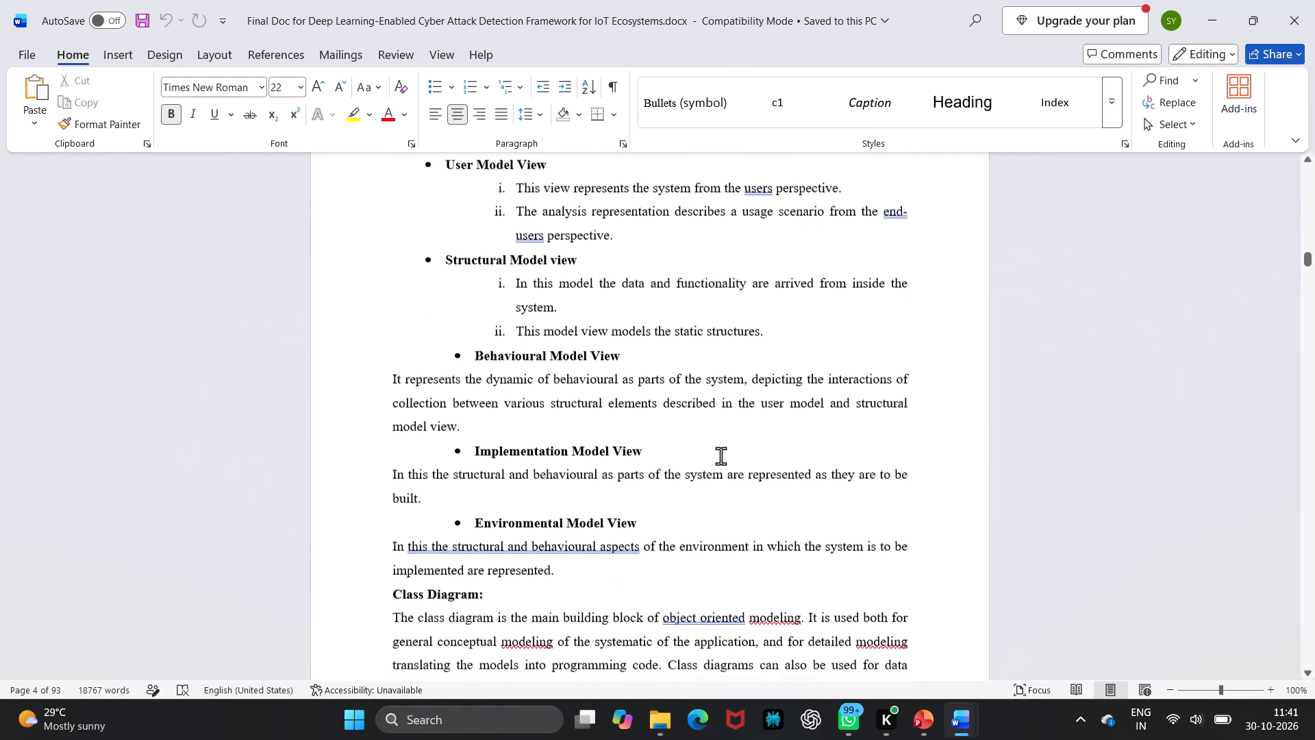
{"action": "scroll", "coordinate": [721, 456], "scroll_direction": "down", "scroll_amount": 4}
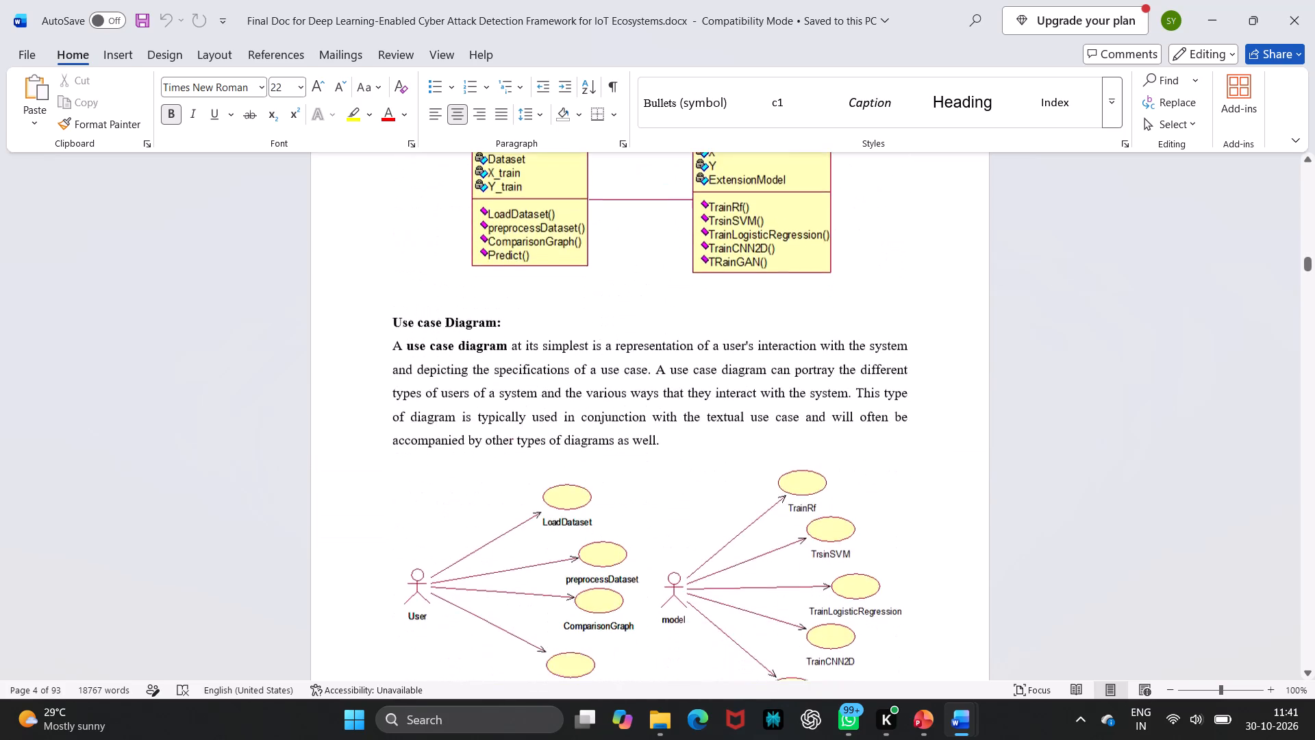
{"action": "scroll", "coordinate": [721, 456], "scroll_direction": "down", "scroll_amount": 7}
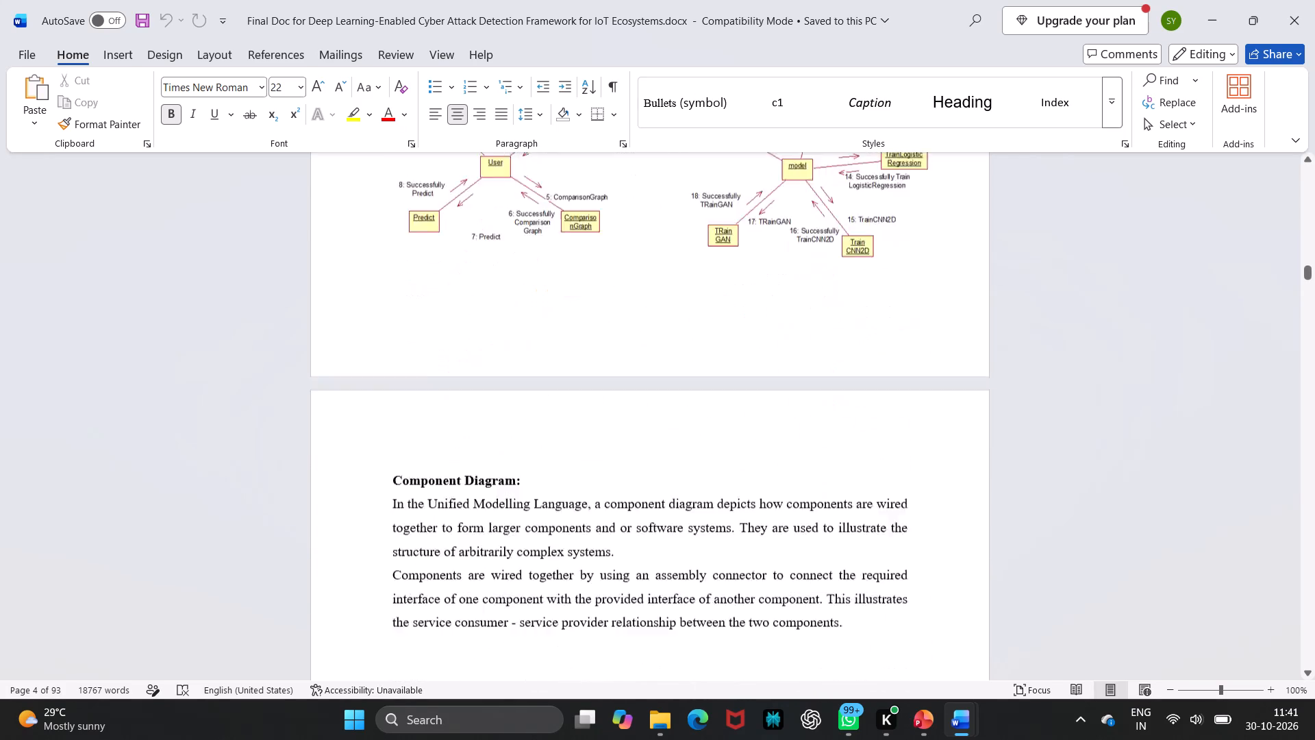
{"action": "scroll", "coordinate": [721, 456], "scroll_direction": "down", "scroll_amount": 2}
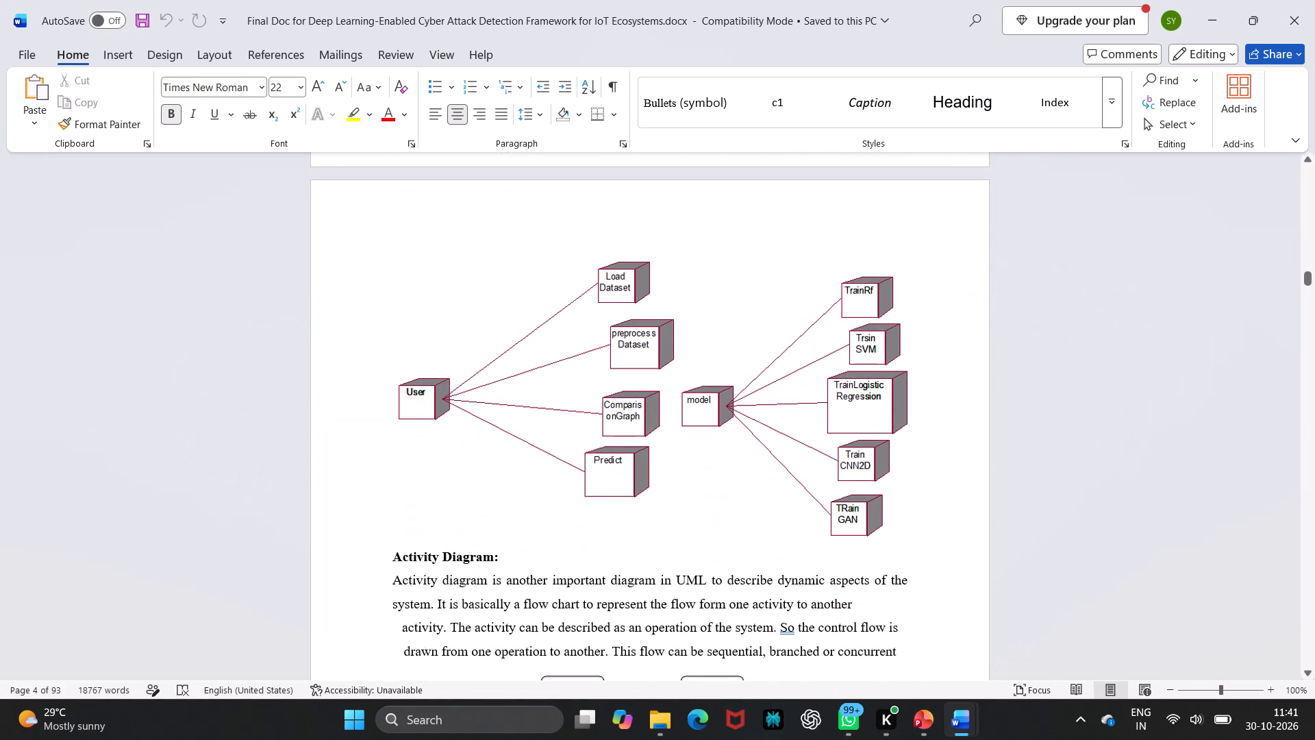
{"action": "scroll", "coordinate": [721, 456], "scroll_direction": "down", "scroll_amount": 4}
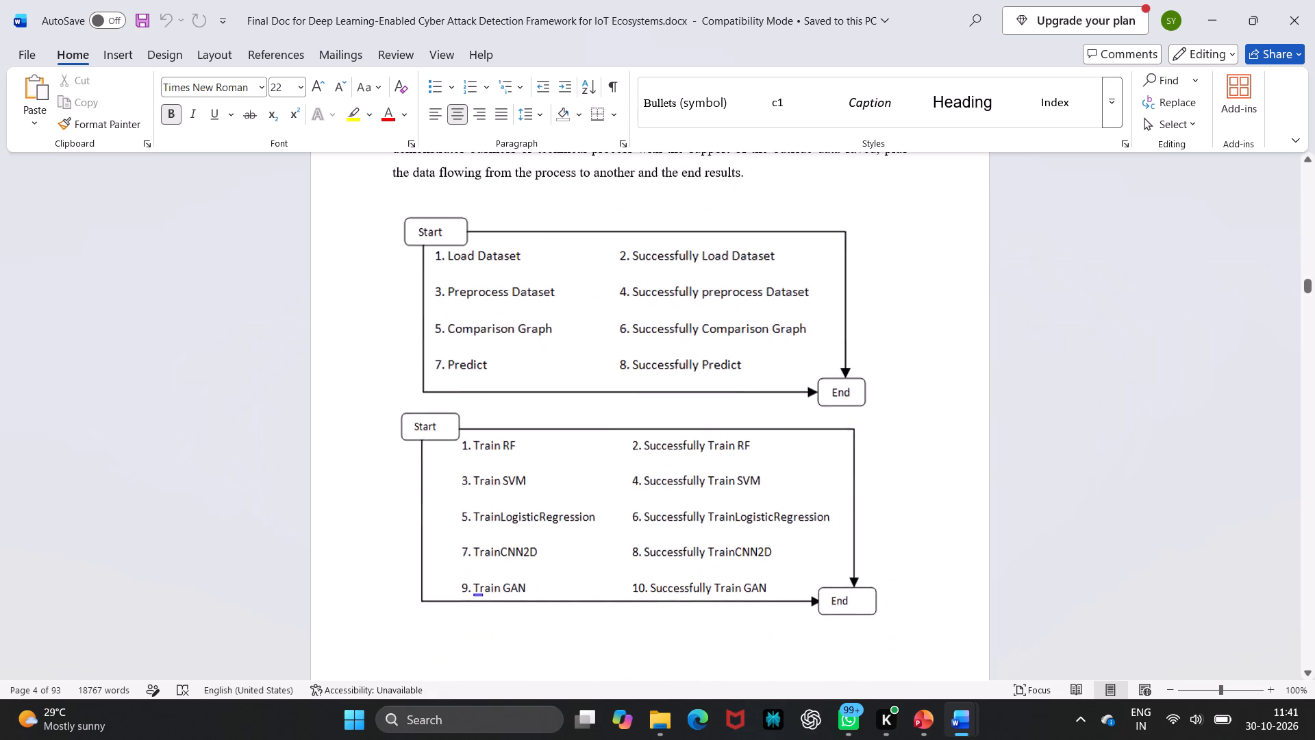
Skim the Final Doc from the Python implementation chapter through the libraries and source code to the end of the references.
{"action": "scroll", "coordinate": [721, 456], "scroll_direction": "down", "scroll_amount": 2}
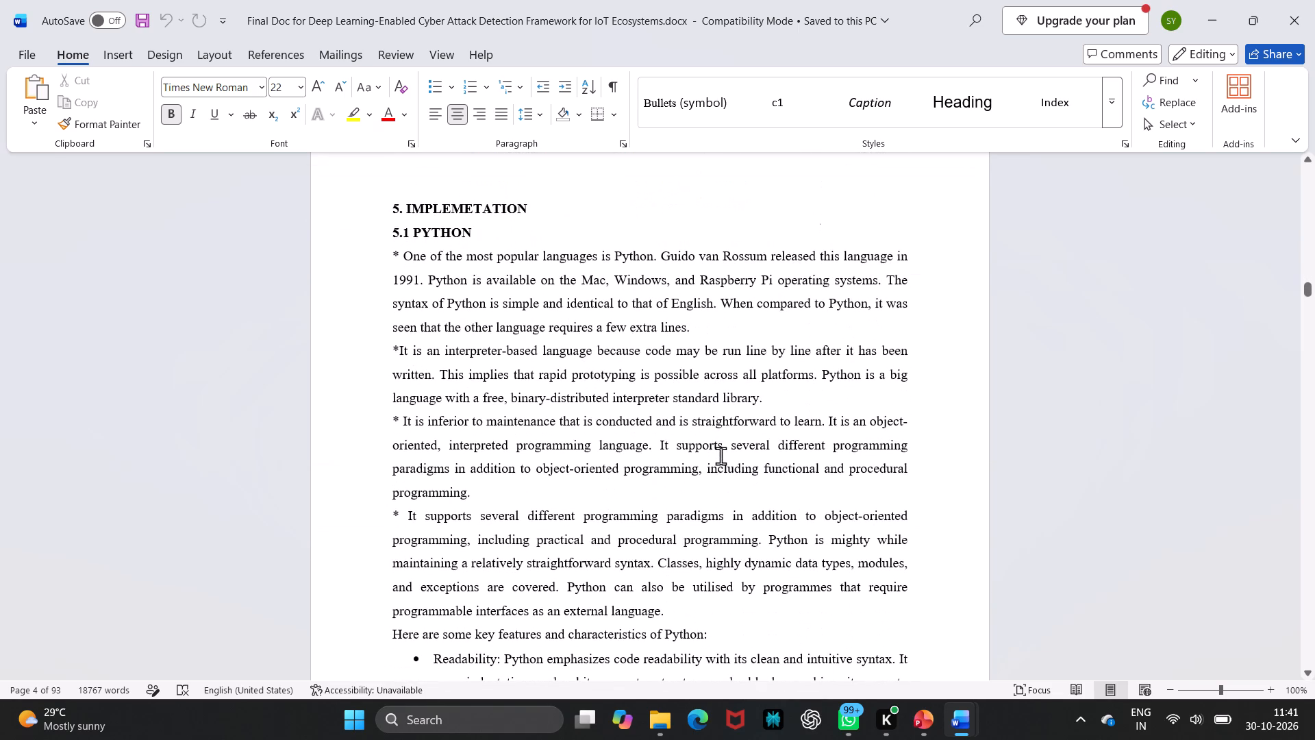
{"action": "scroll", "coordinate": [721, 456], "scroll_direction": "down", "scroll_amount": 1}
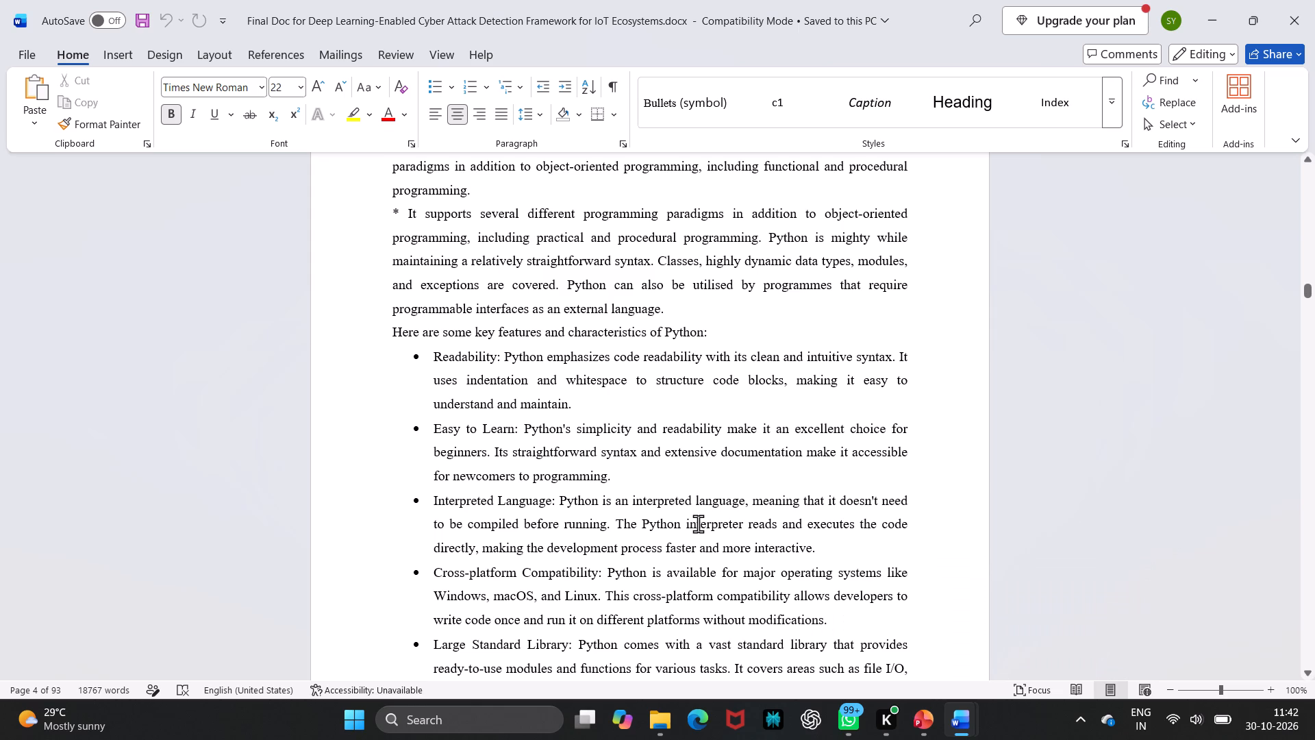
{"action": "scroll", "coordinate": [698, 523], "scroll_direction": "down", "scroll_amount": 4}
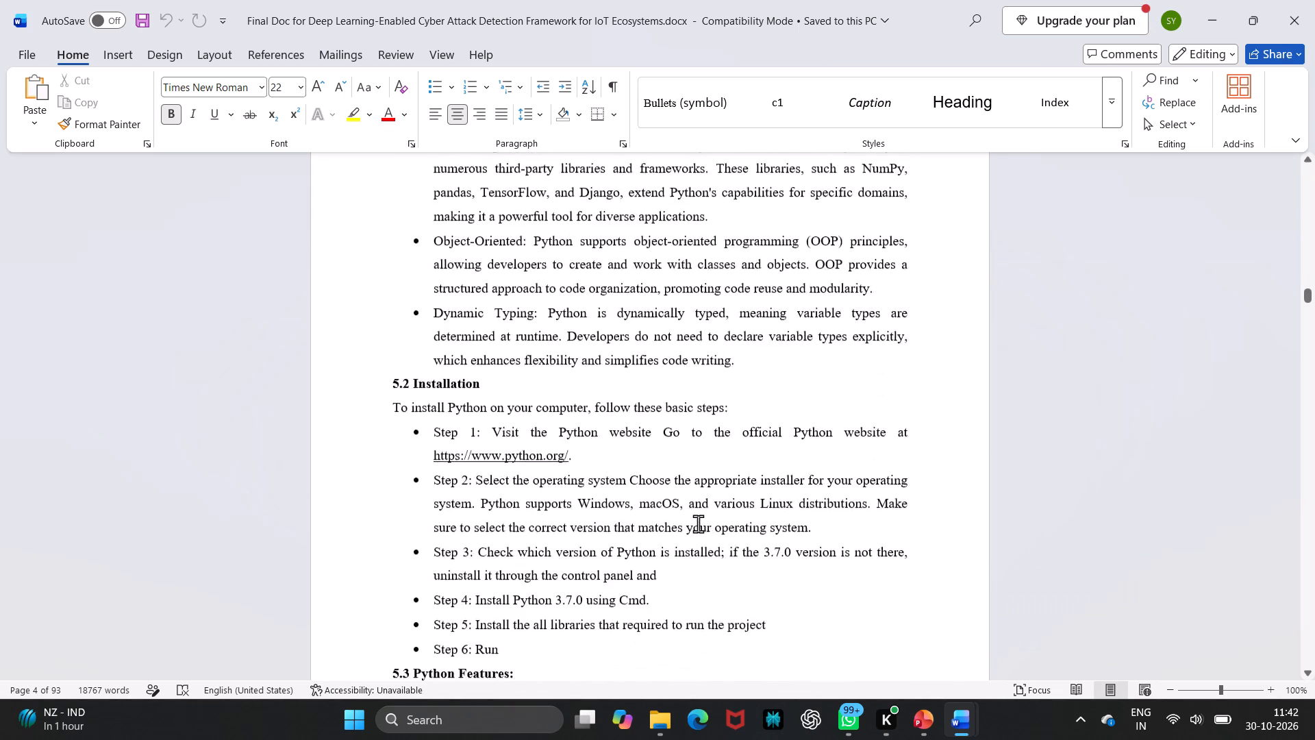
{"action": "scroll", "coordinate": [698, 523], "scroll_direction": "down", "scroll_amount": 3}
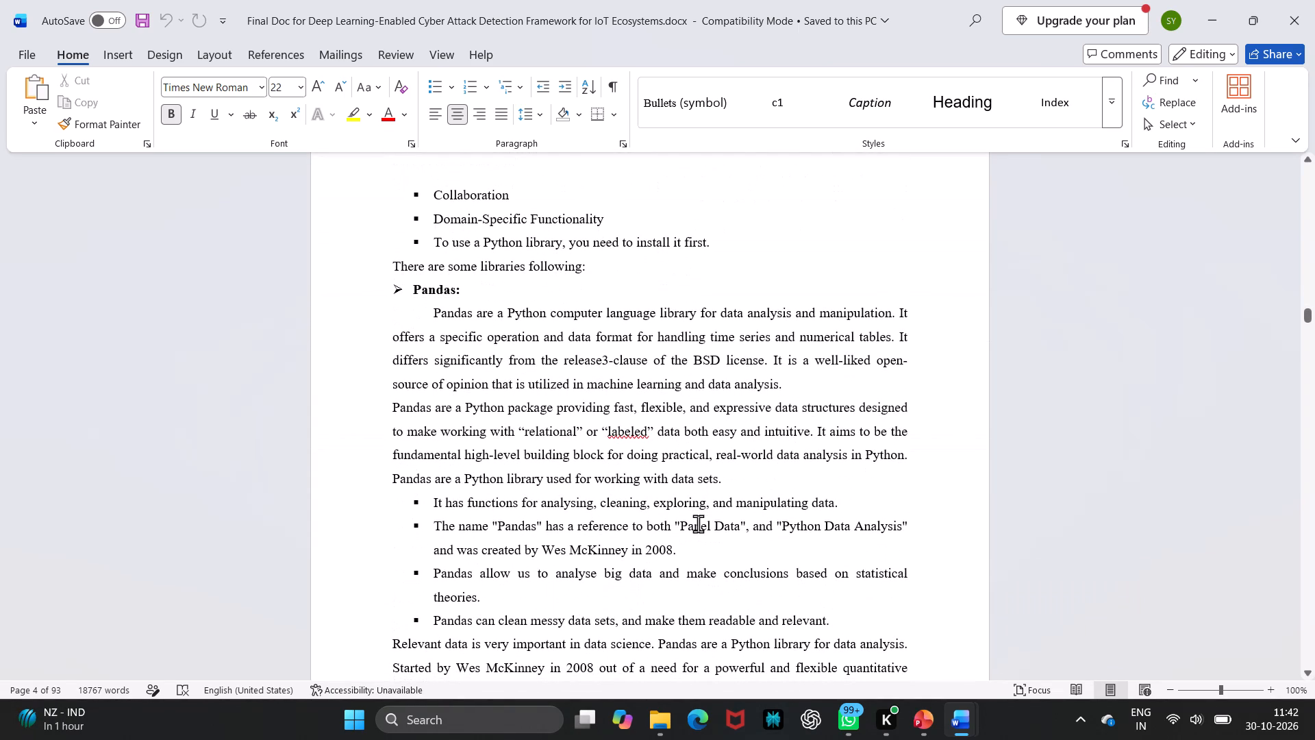
{"action": "scroll", "coordinate": [698, 523], "scroll_direction": "down", "scroll_amount": 1}
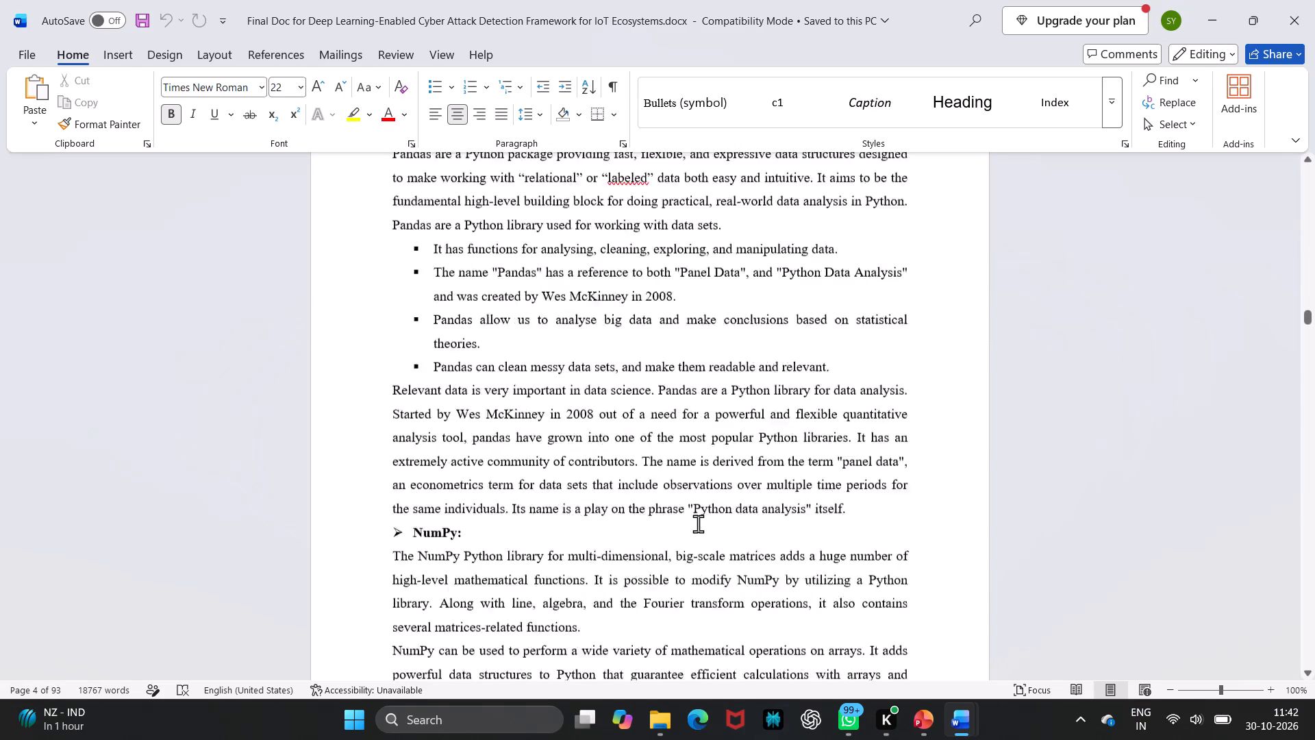
{"action": "scroll", "coordinate": [698, 523], "scroll_direction": "down", "scroll_amount": 8}
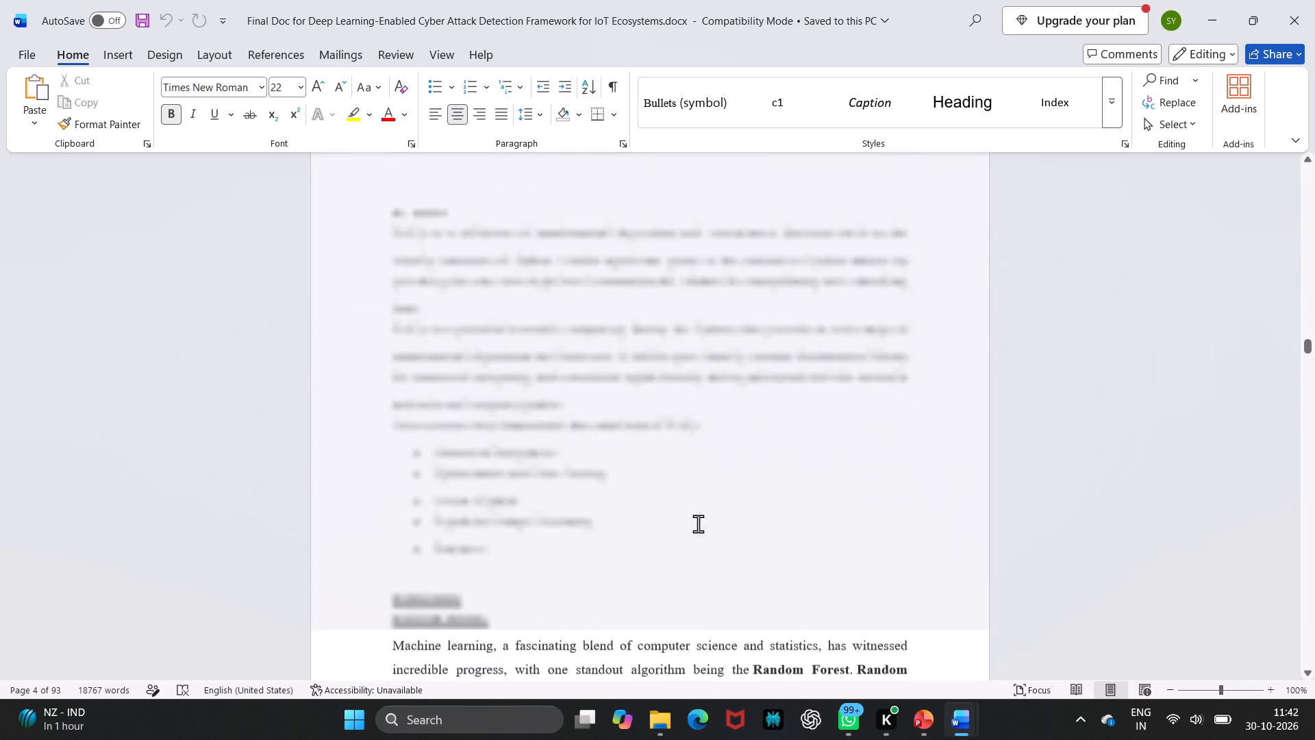
{"action": "scroll", "coordinate": [698, 523], "scroll_direction": "down", "scroll_amount": 20}
{"action": "scroll", "coordinate": [698, 523], "scroll_direction": "down", "scroll_amount": 20}
{"action": "scroll", "coordinate": [698, 523], "scroll_direction": "down", "scroll_amount": 20}
{"action": "scroll", "coordinate": [698, 523], "scroll_direction": "down", "scroll_amount": 2}
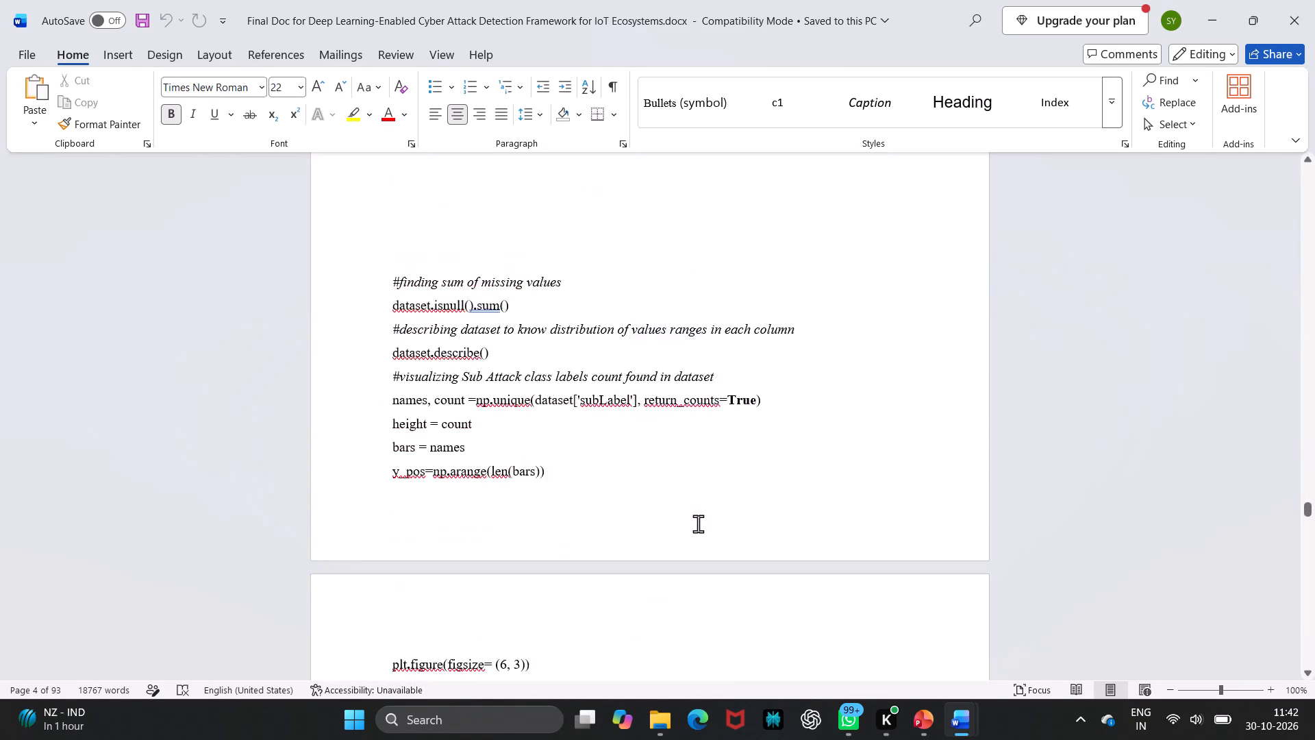
{"action": "scroll", "coordinate": [698, 523], "scroll_direction": "down", "scroll_amount": 13}
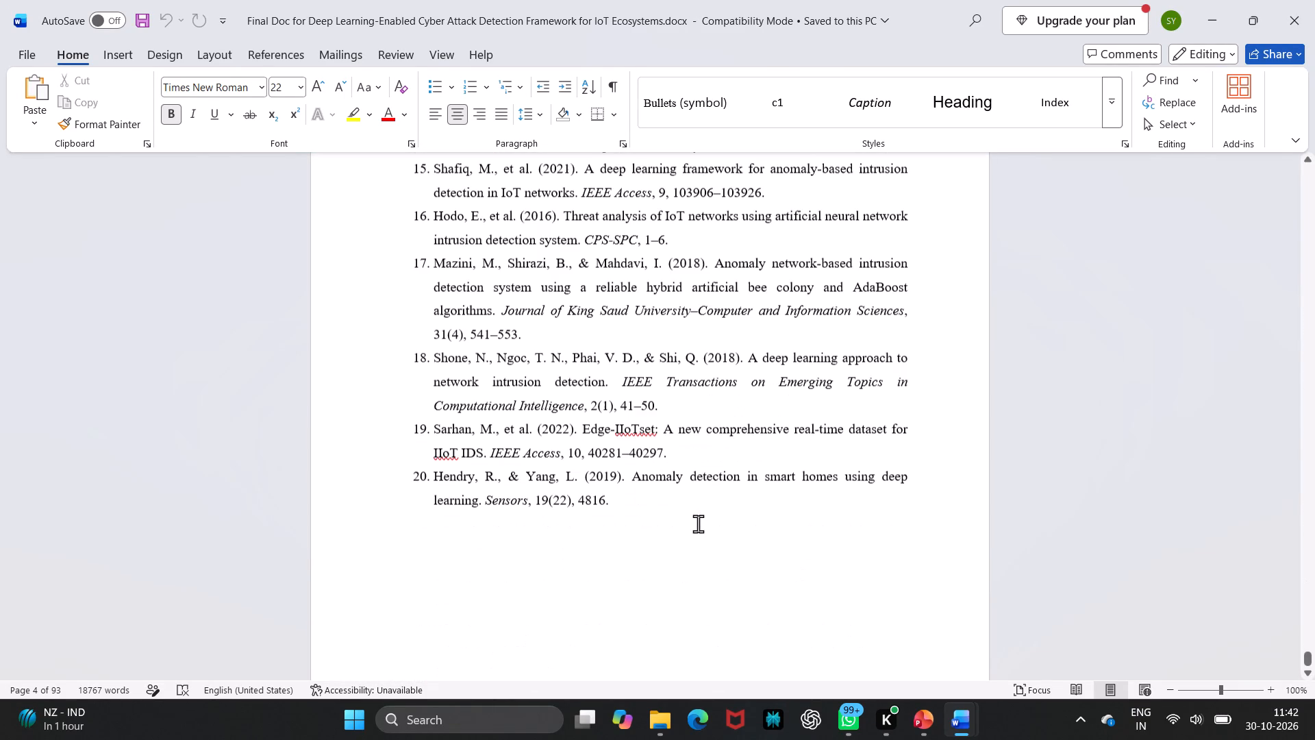
Look back from the references through the Future Scope to the Conclusion section of the Final Doc.
{"action": "scroll", "coordinate": [698, 523], "scroll_direction": "up", "scroll_amount": 4}
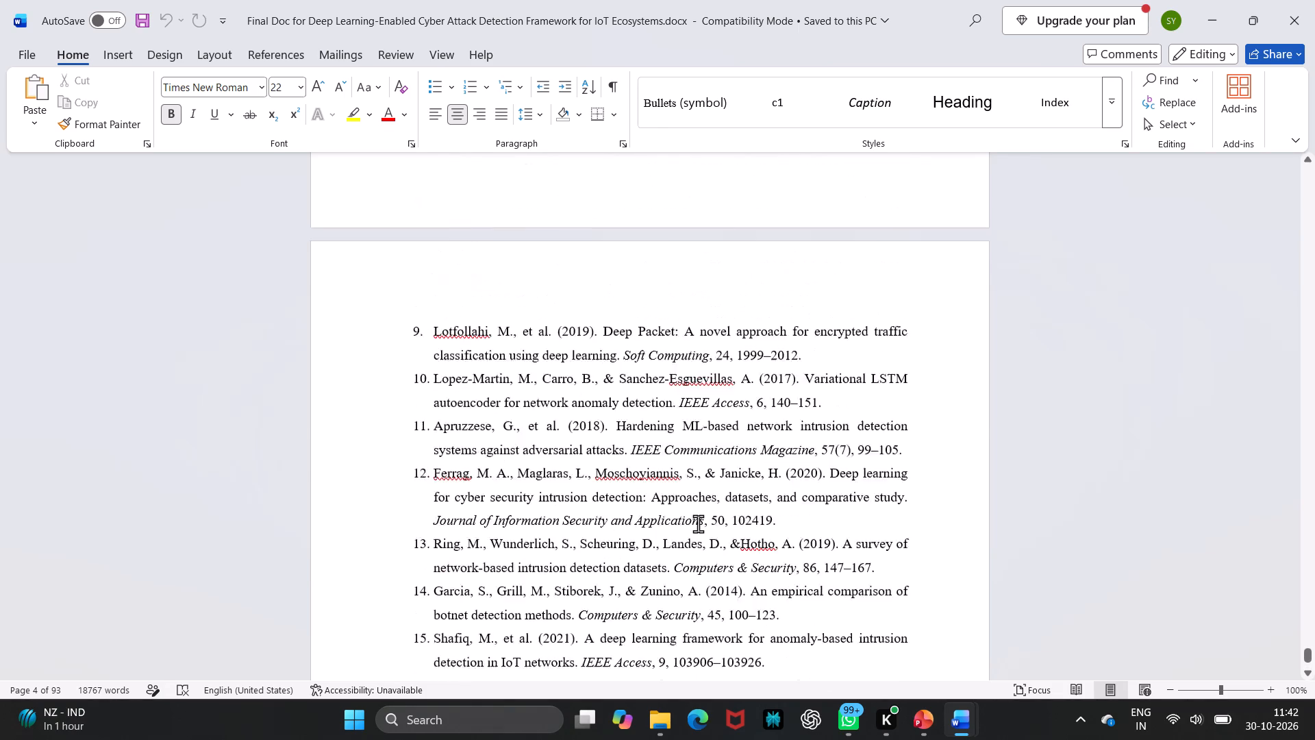
{"action": "scroll", "coordinate": [698, 523], "scroll_direction": "up", "scroll_amount": 3}
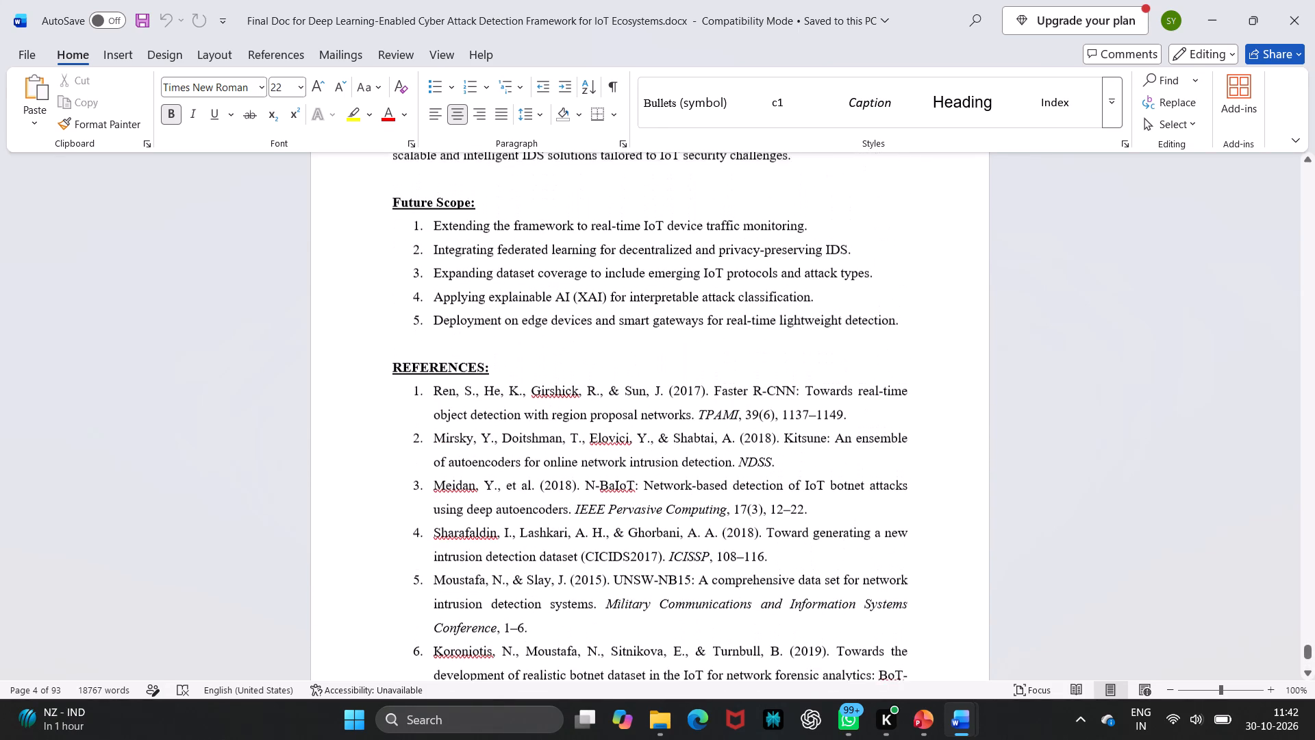
{"action": "scroll", "coordinate": [698, 523], "scroll_direction": "up", "scroll_amount": 2}
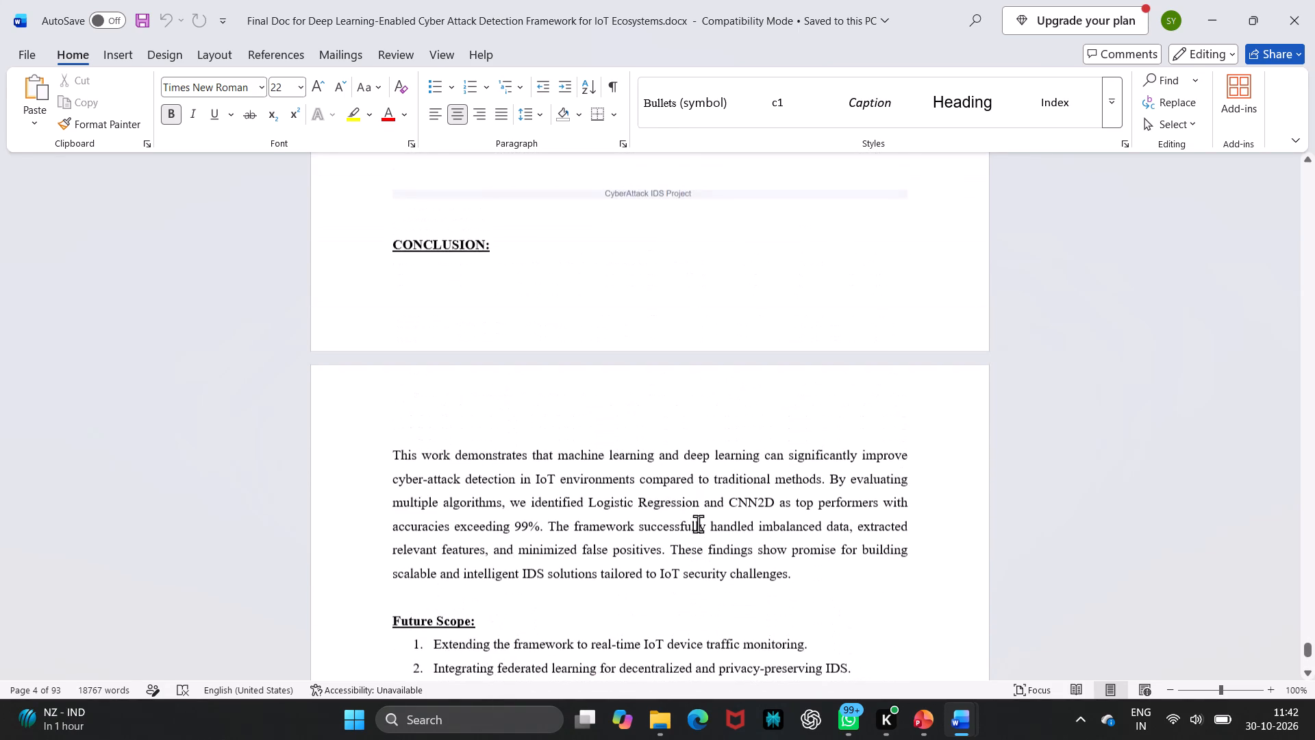
{"action": "scroll", "coordinate": [698, 523], "scroll_direction": "up", "scroll_amount": 1}
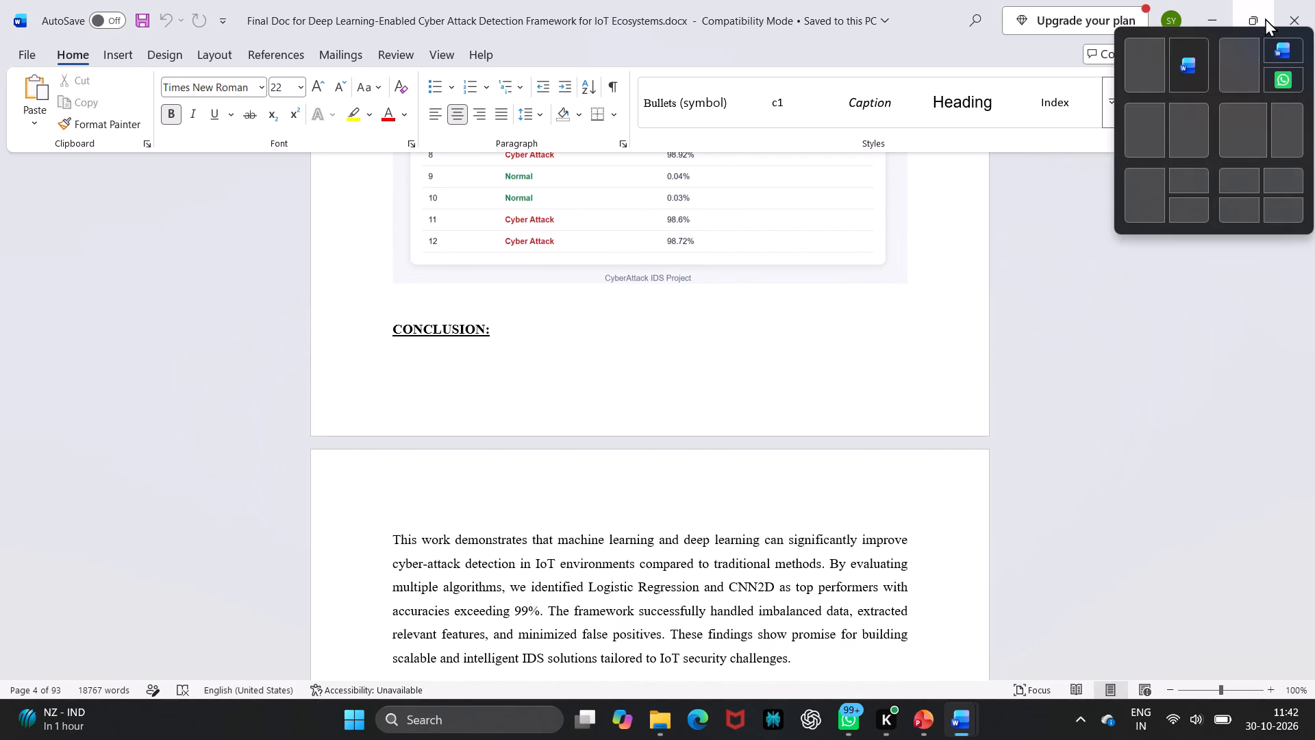
Arrange the cyber attack Final Doc and the sample major project report side by side in equal halves.
{"action": "left_click", "coordinate": [1149, 56]}
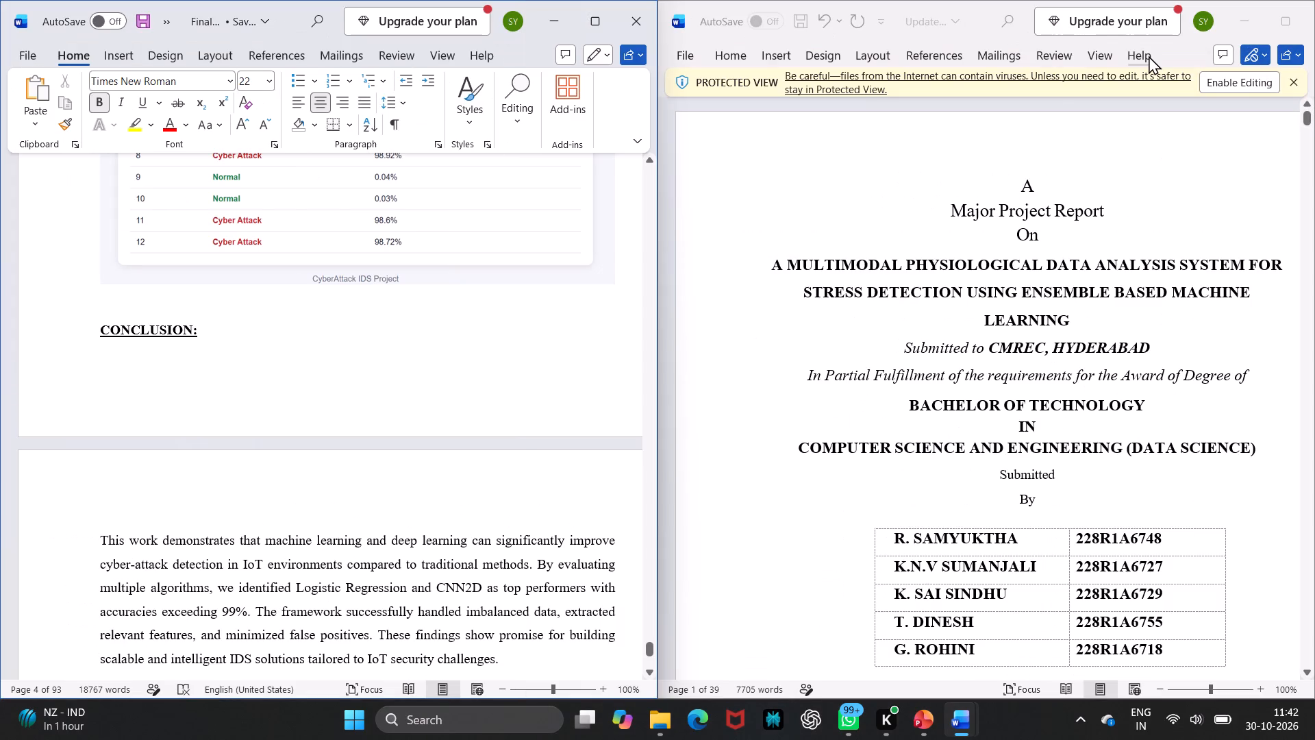
Reduce the zoom to 83% in the sample major project report and to 88% in the cyber attack Final Doc.
{"action": "scroll", "coordinate": [1068, 345], "scroll_direction": "down", "scroll_amount": 2}
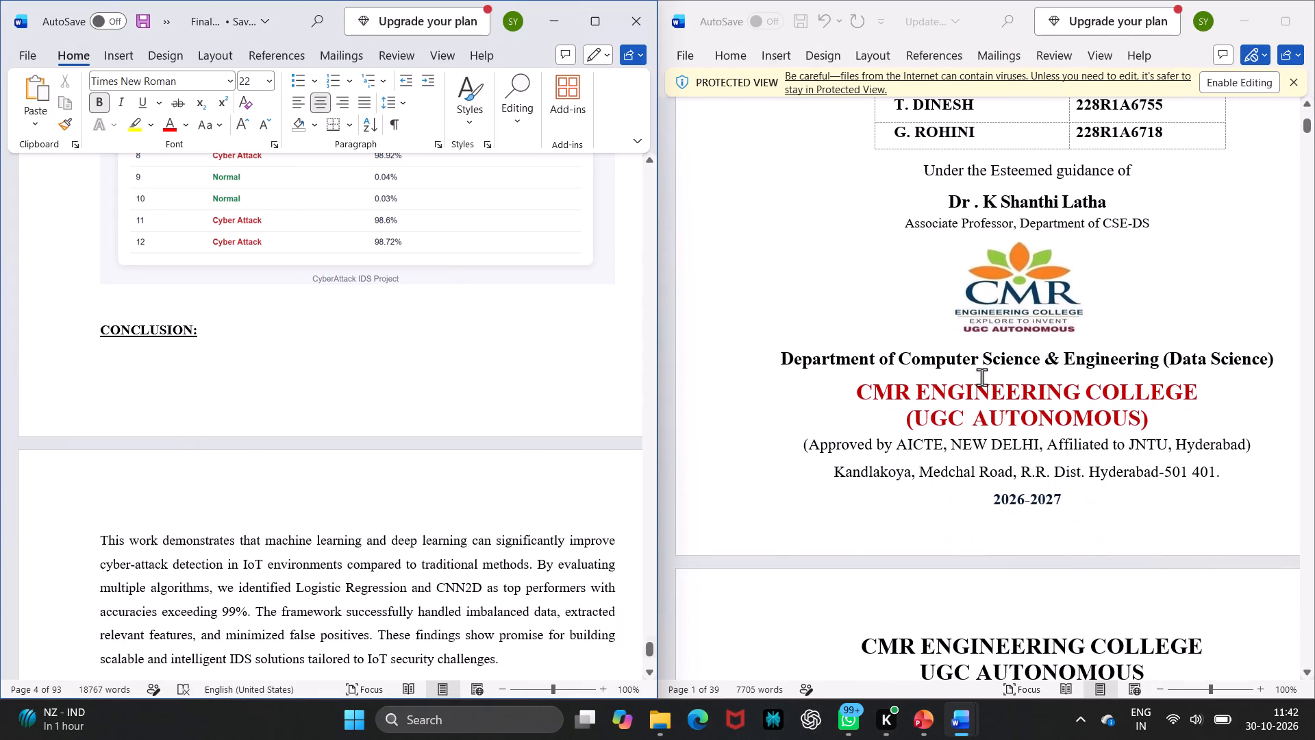
{"action": "left_click", "coordinate": [1199, 690]}
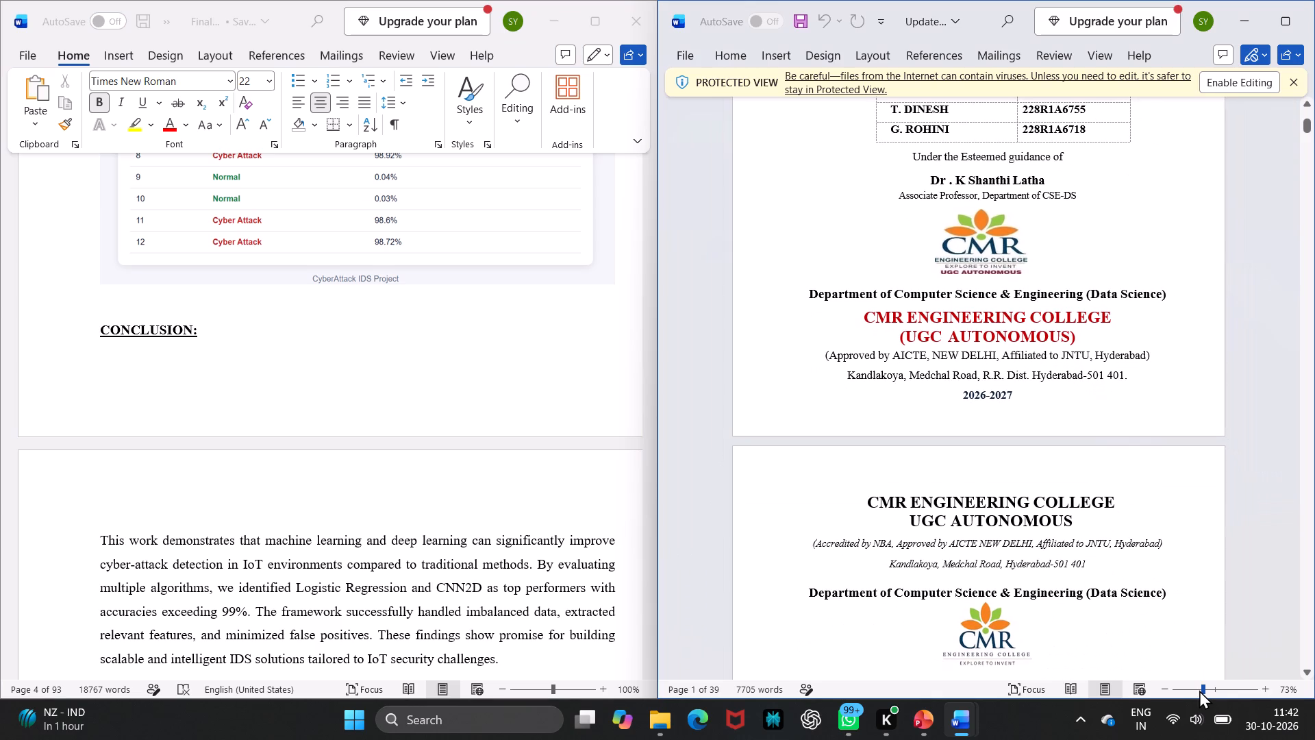
{"action": "left_click", "coordinate": [1201, 691]}
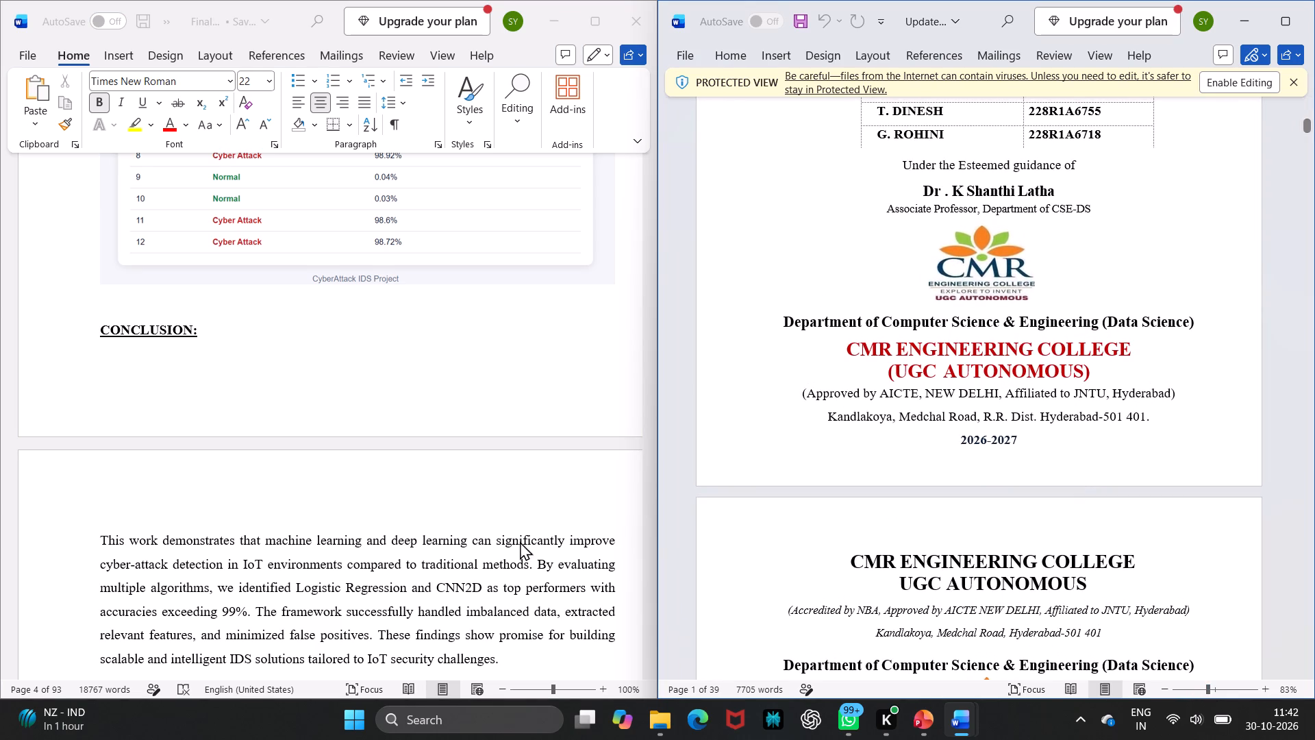
{"action": "left_click", "coordinate": [447, 547]}
{"action": "left_click", "coordinate": [549, 687]}
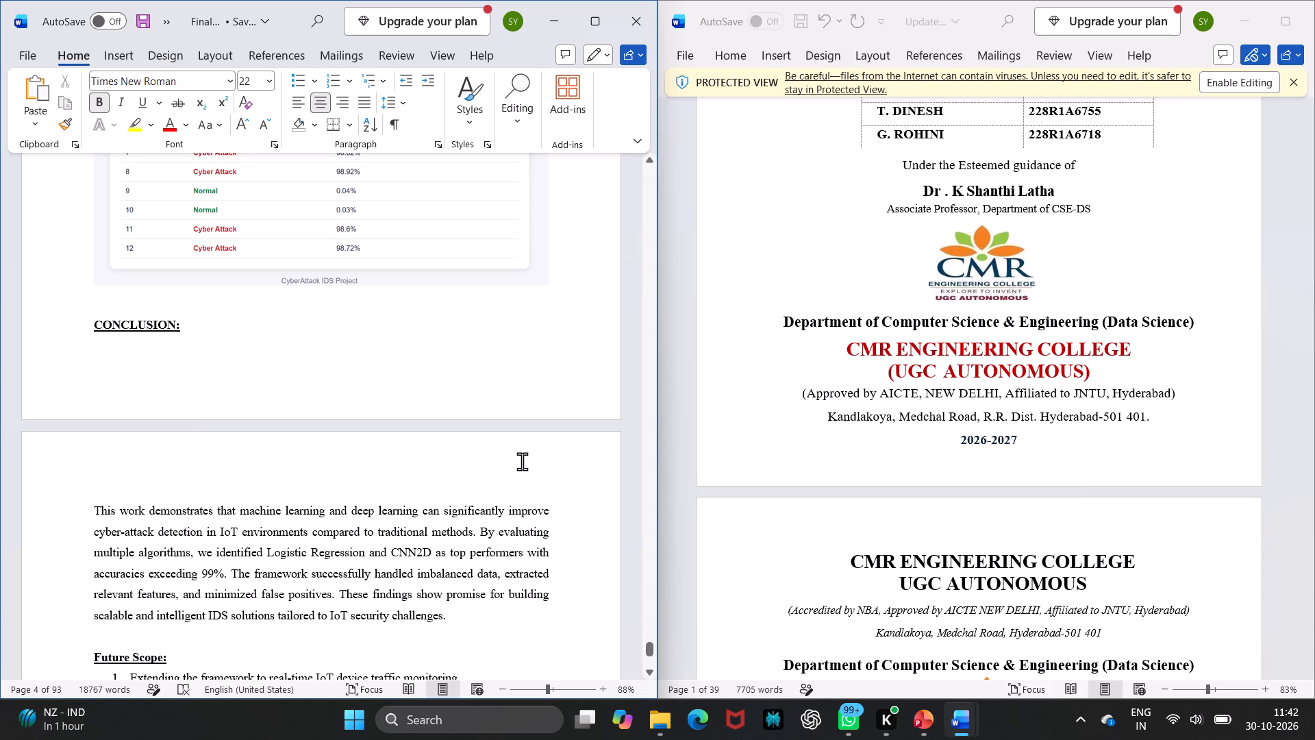
Look back from the Conclusion through the CyberAttack IDS output screenshots in the Final Doc.
{"action": "scroll", "coordinate": [522, 461], "scroll_direction": "down", "scroll_amount": 1}
{"action": "scroll", "coordinate": [522, 461], "scroll_direction": "up", "scroll_amount": 7}
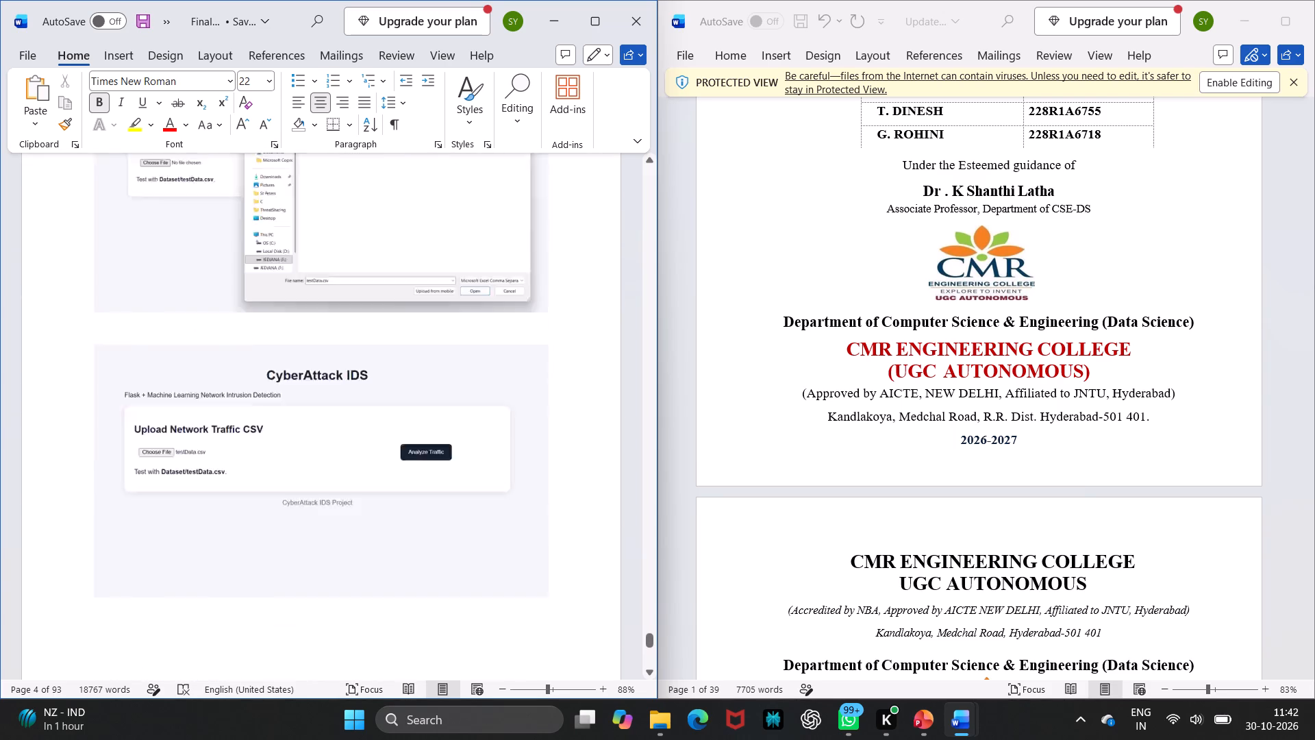
{"action": "scroll", "coordinate": [558, 281], "scroll_direction": "up", "scroll_amount": 3}
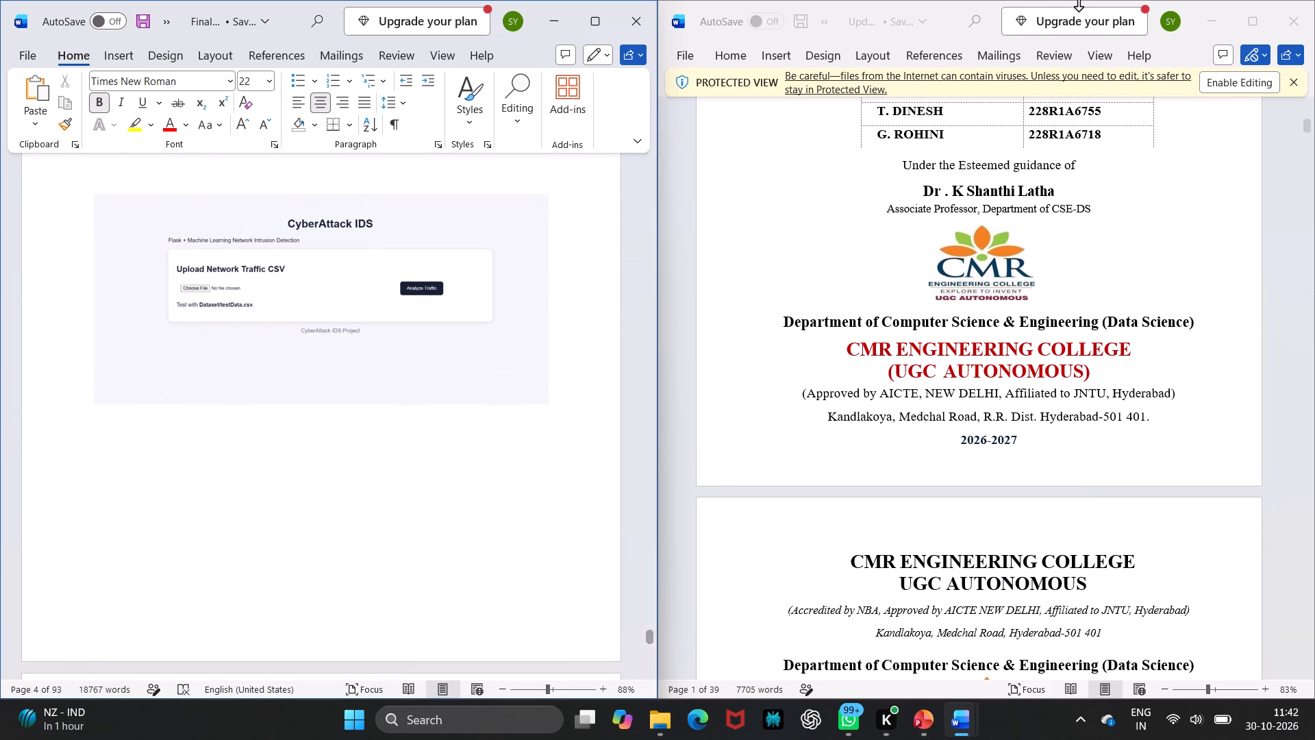
Enable editing of the sample major project Stage-1 report that is open in Protected View.
{"action": "left_click", "coordinate": [1221, 84]}
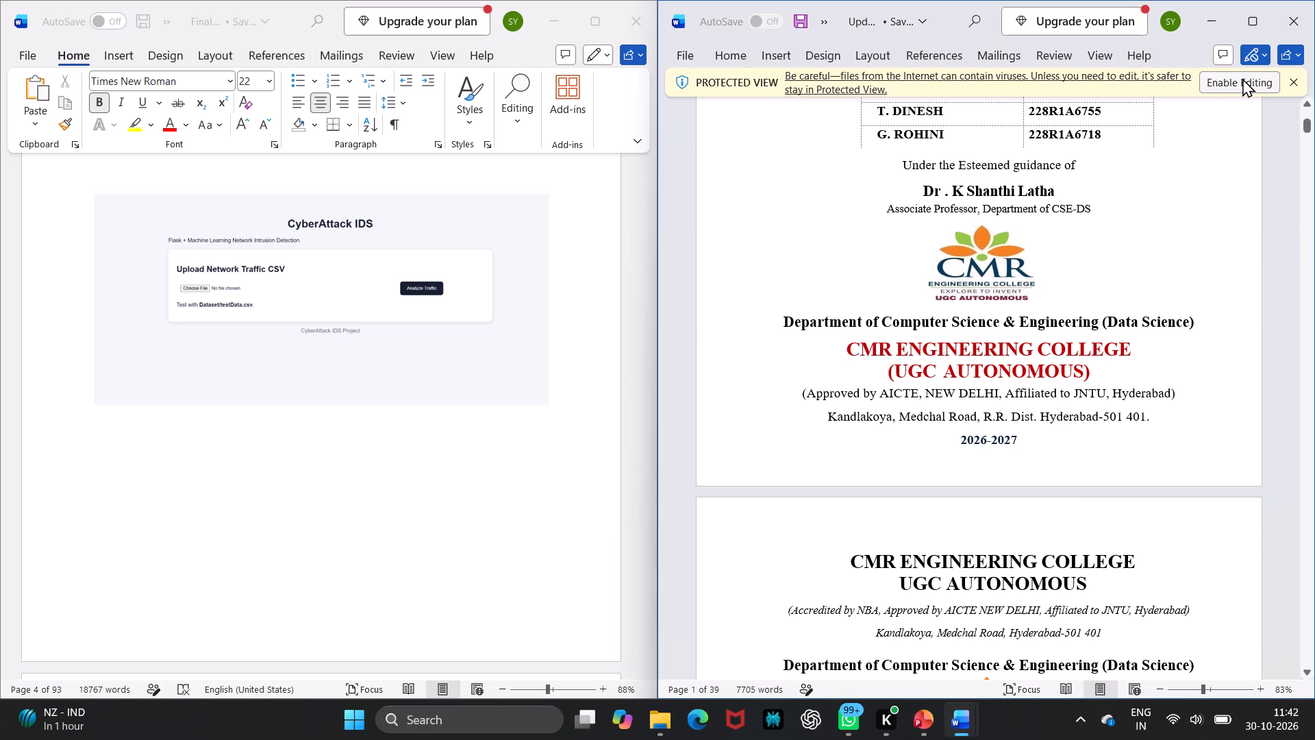
{"action": "left_click", "coordinate": [1242, 78]}
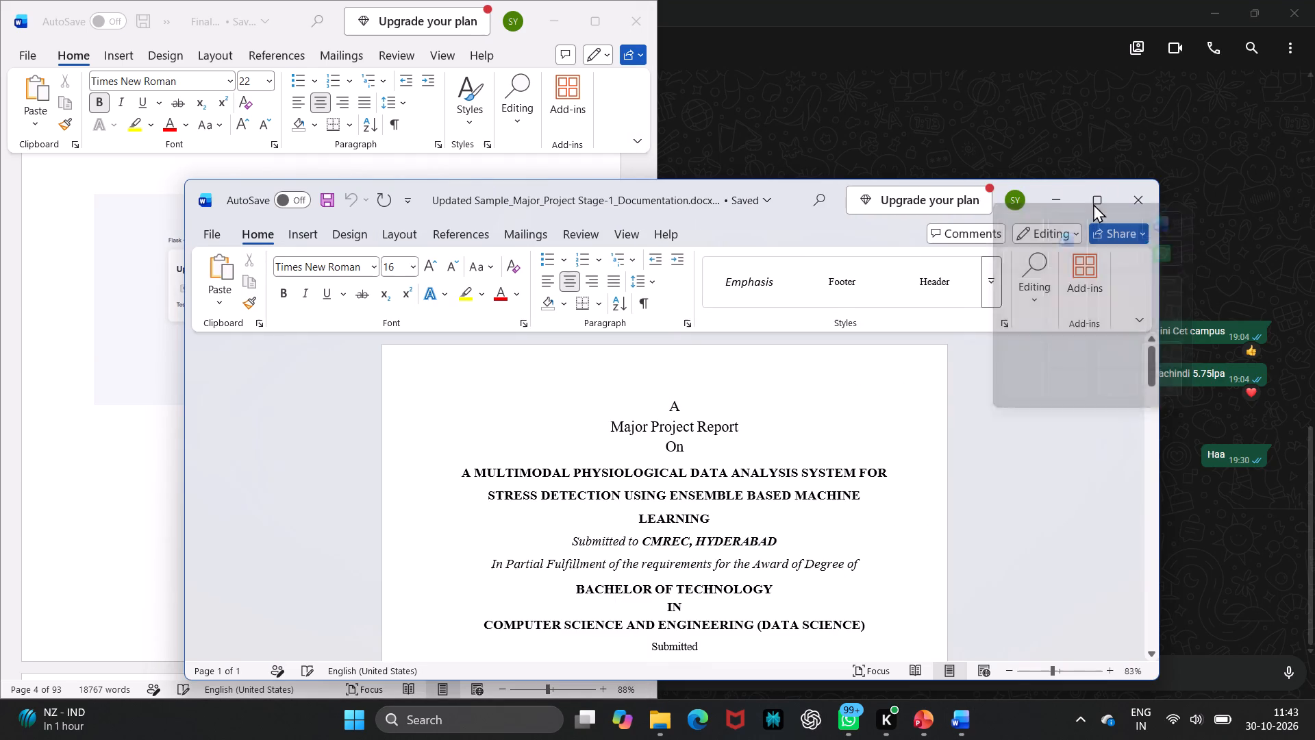
Snap the cyber attack Final Doc to the left half of the screen and the sample major project report to the right half.
{"action": "left_click", "coordinate": [1071, 250]}
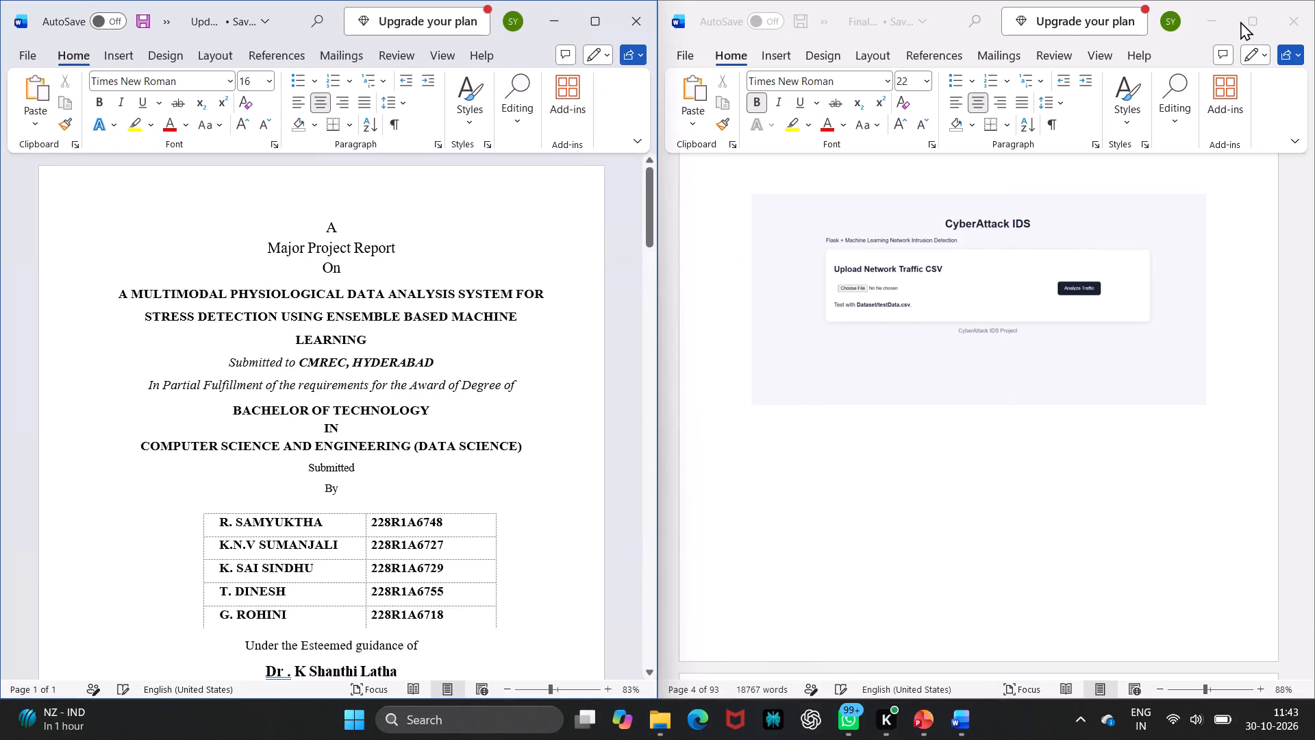
{"action": "left_click", "coordinate": [1138, 126]}
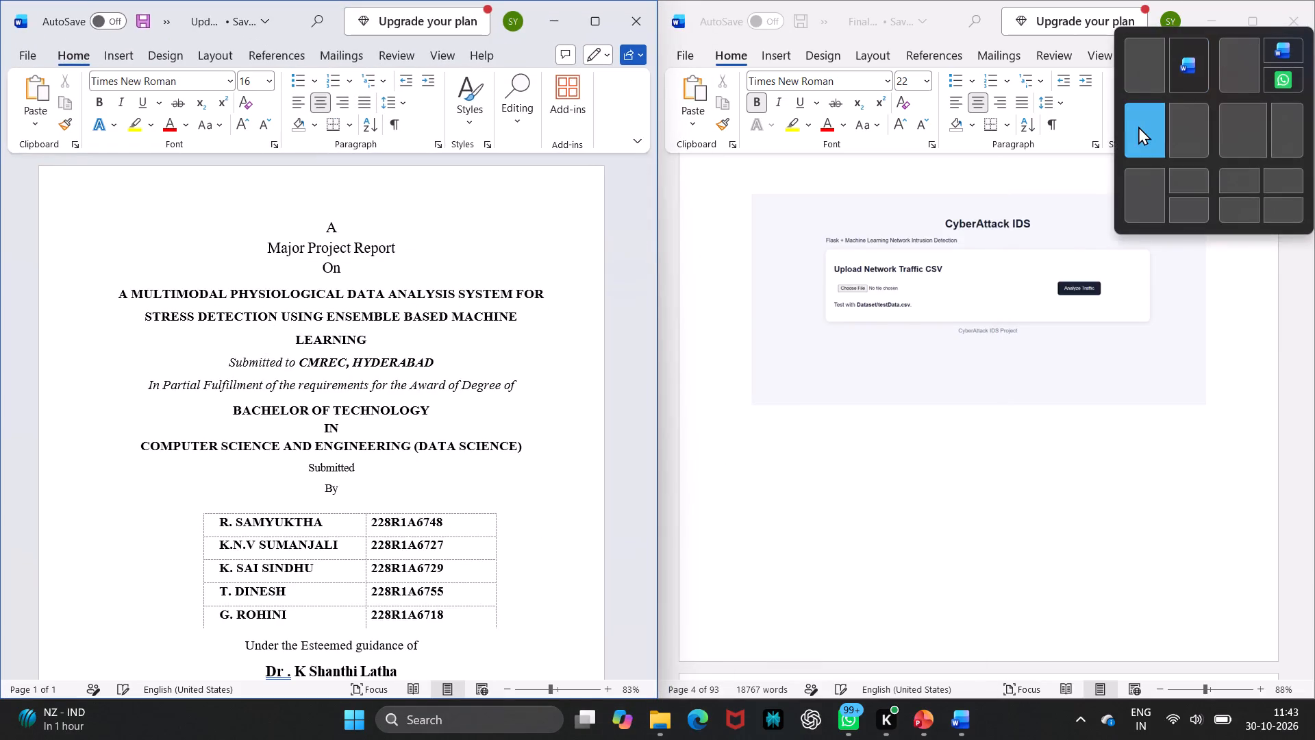
{"action": "left_click", "coordinate": [824, 264]}
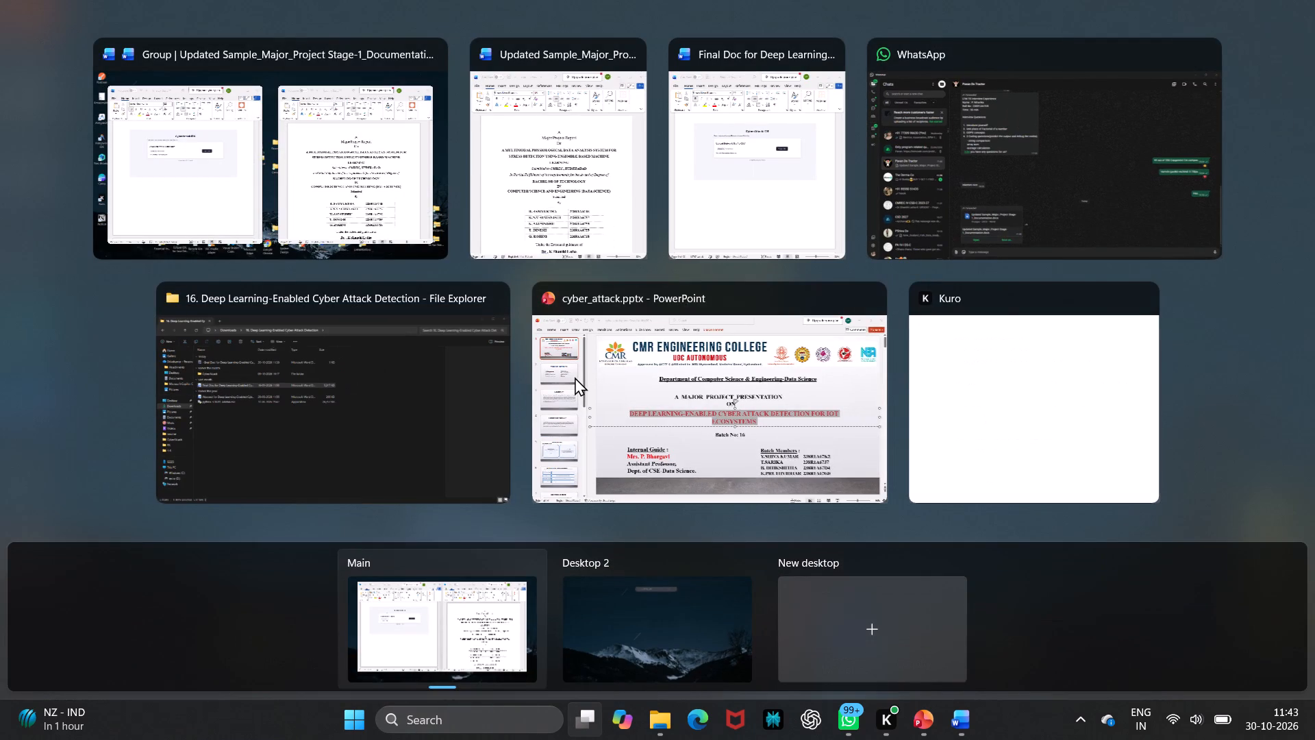
Close the snapped window group of the two Word documents from the overview of open windows.
{"action": "left_click", "coordinate": [438, 51]}
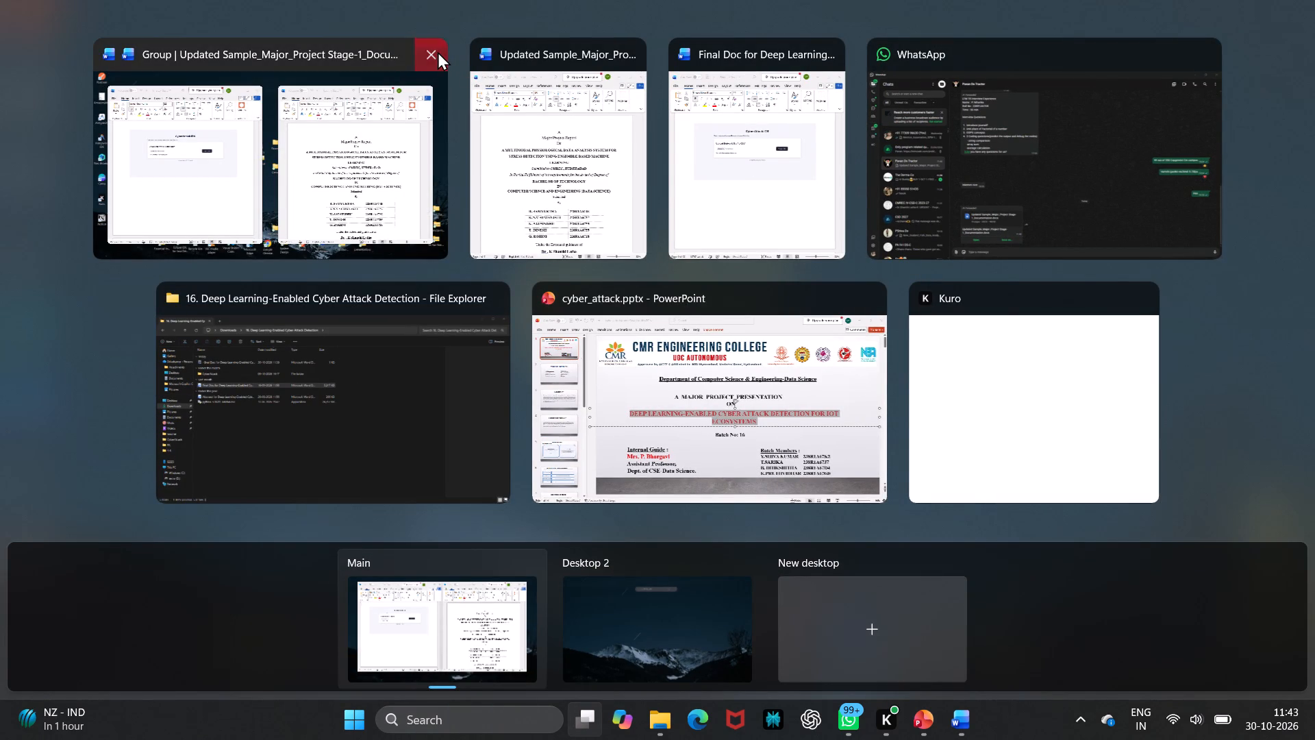
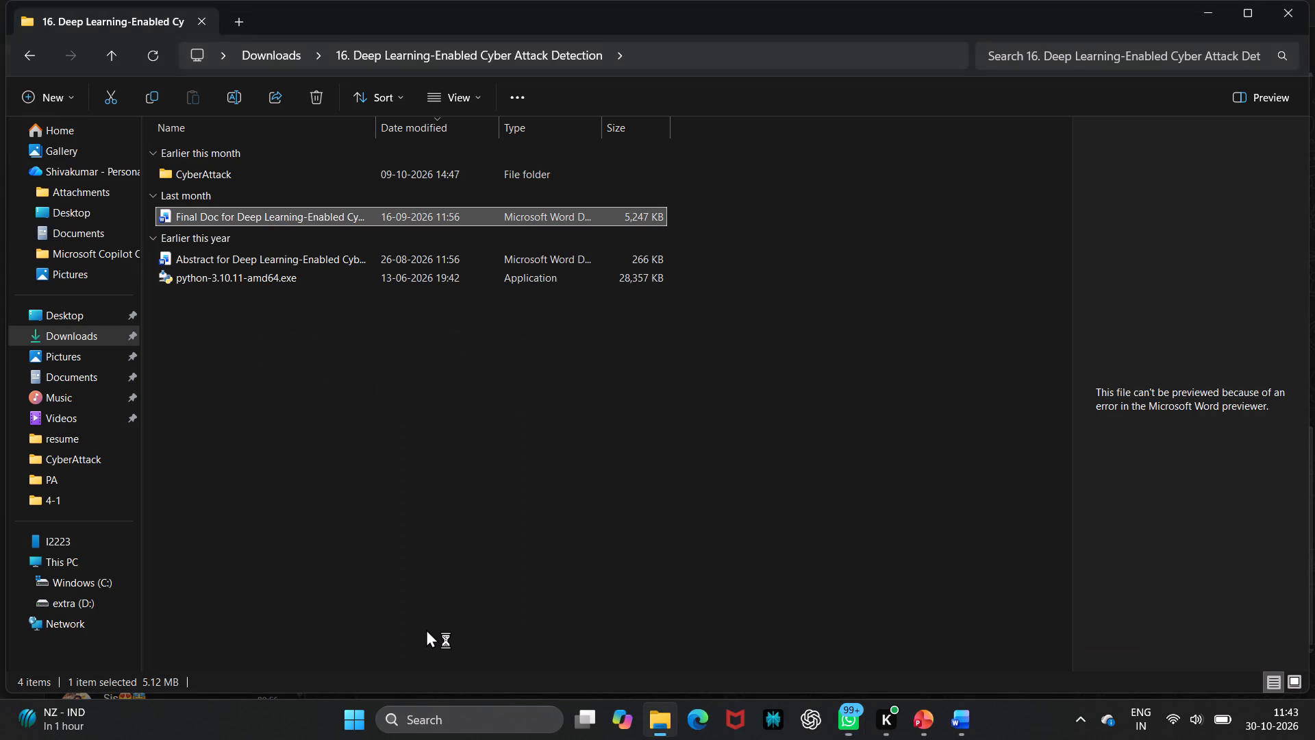
Open the Final Doc for Deep Learning-Enabled Cyber Attack Detection from its downloads folder.
{"action": "double_click", "coordinate": [334, 213]}
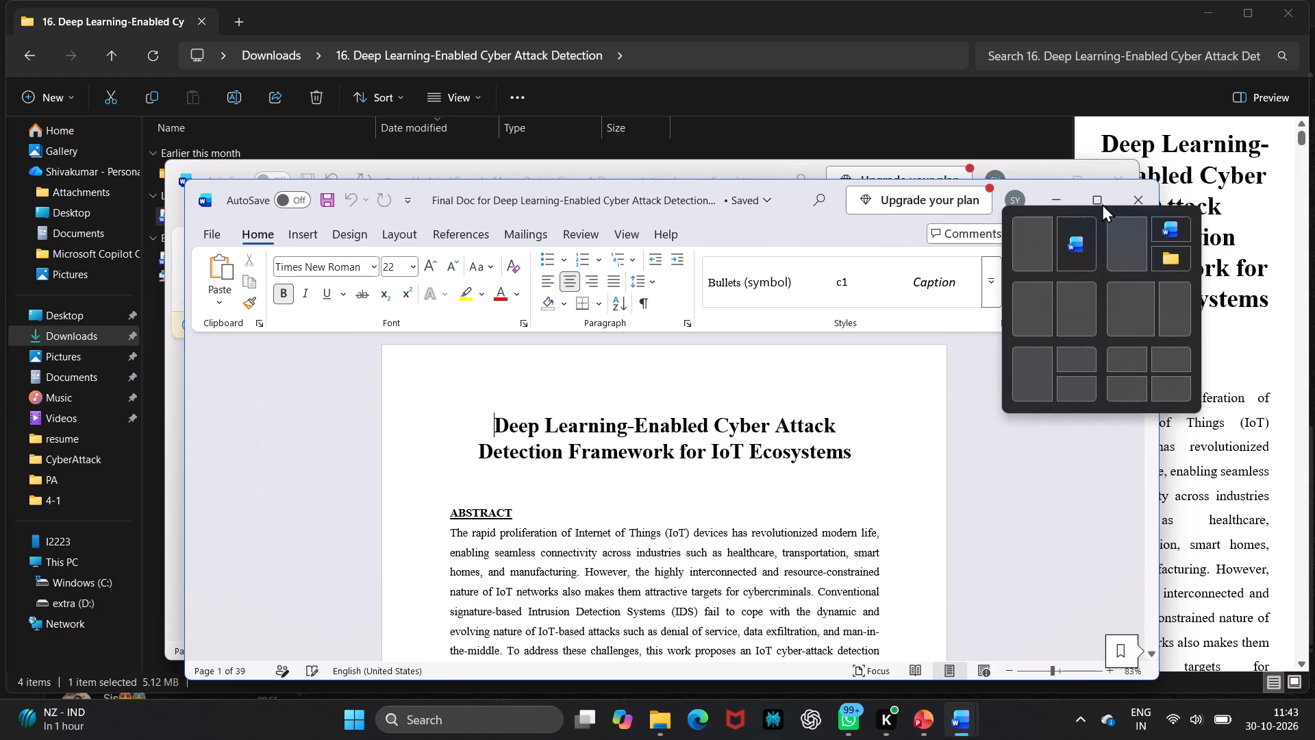
Arrange the cyber attack Final Doc beside the sample major project report again, each filling half the screen.
{"action": "left_click", "coordinate": [1027, 225]}
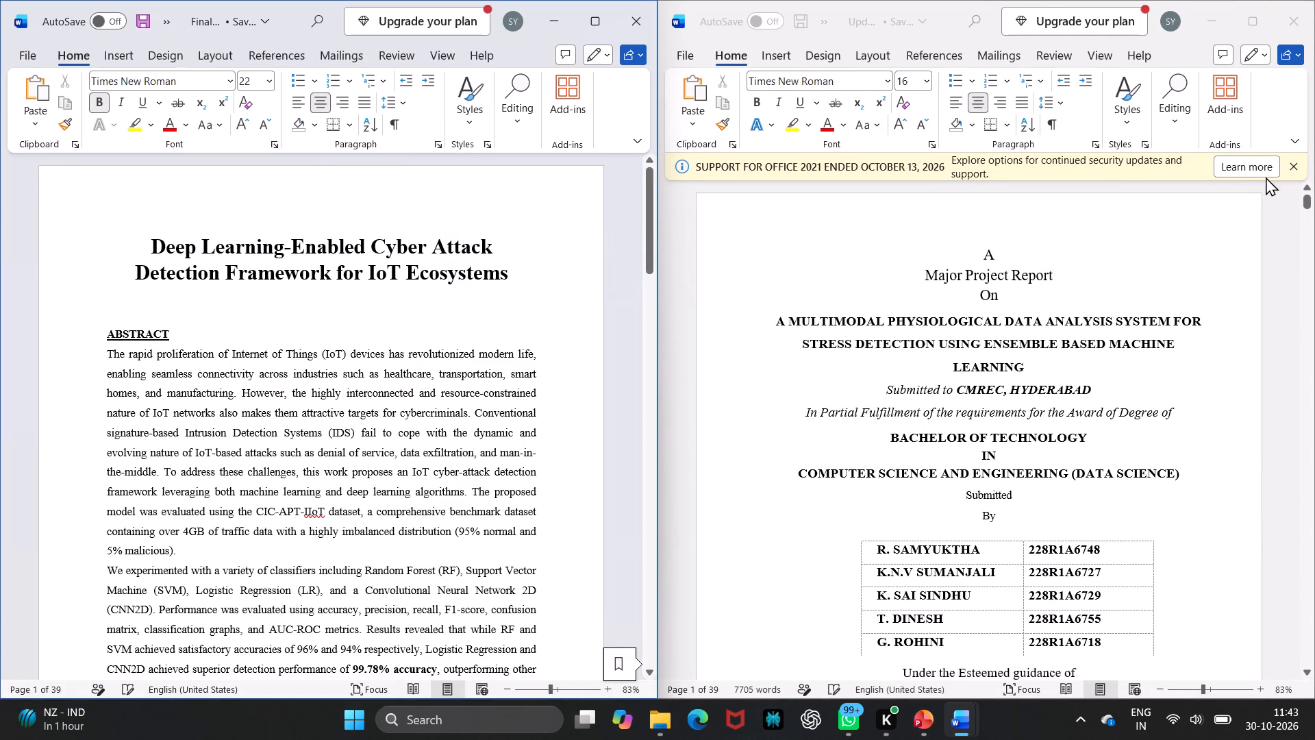
Dismiss the Office 2021 end-of-support notice in the sample major project report.
{"action": "left_click", "coordinate": [1294, 167]}
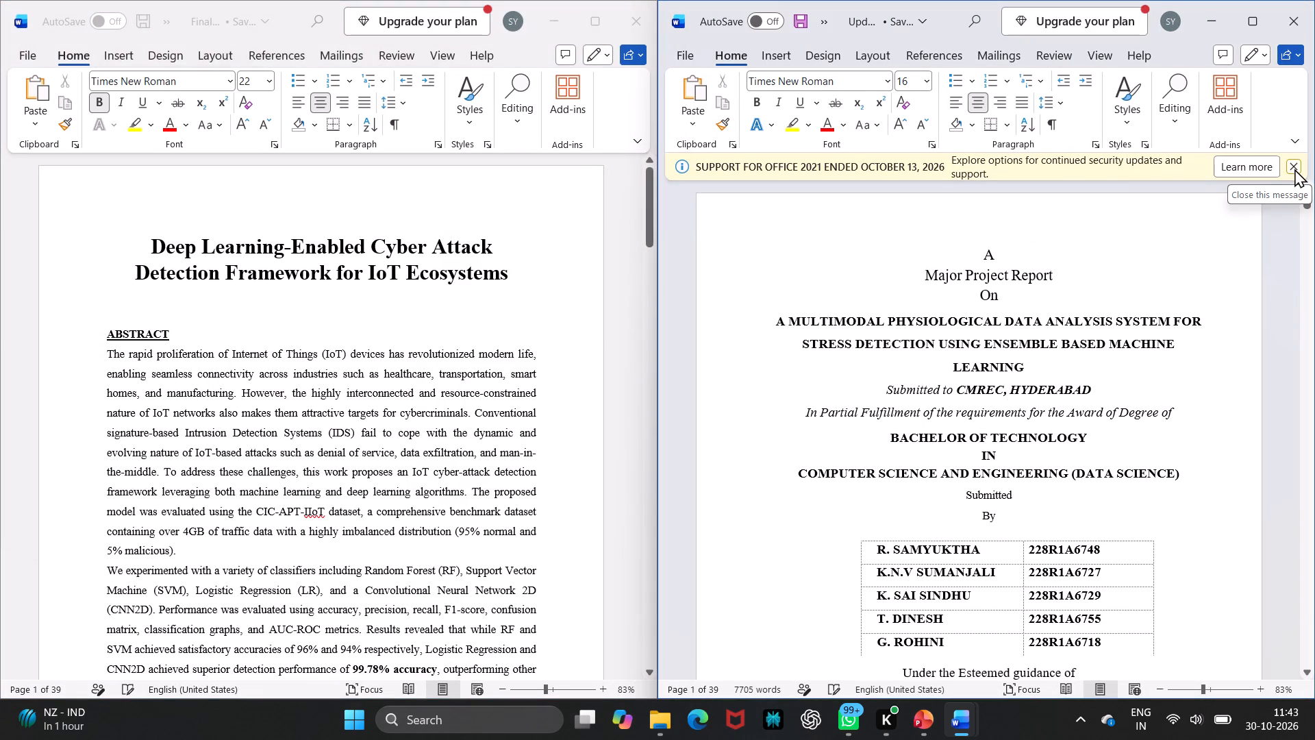
{"action": "left_click", "coordinate": [1294, 169]}
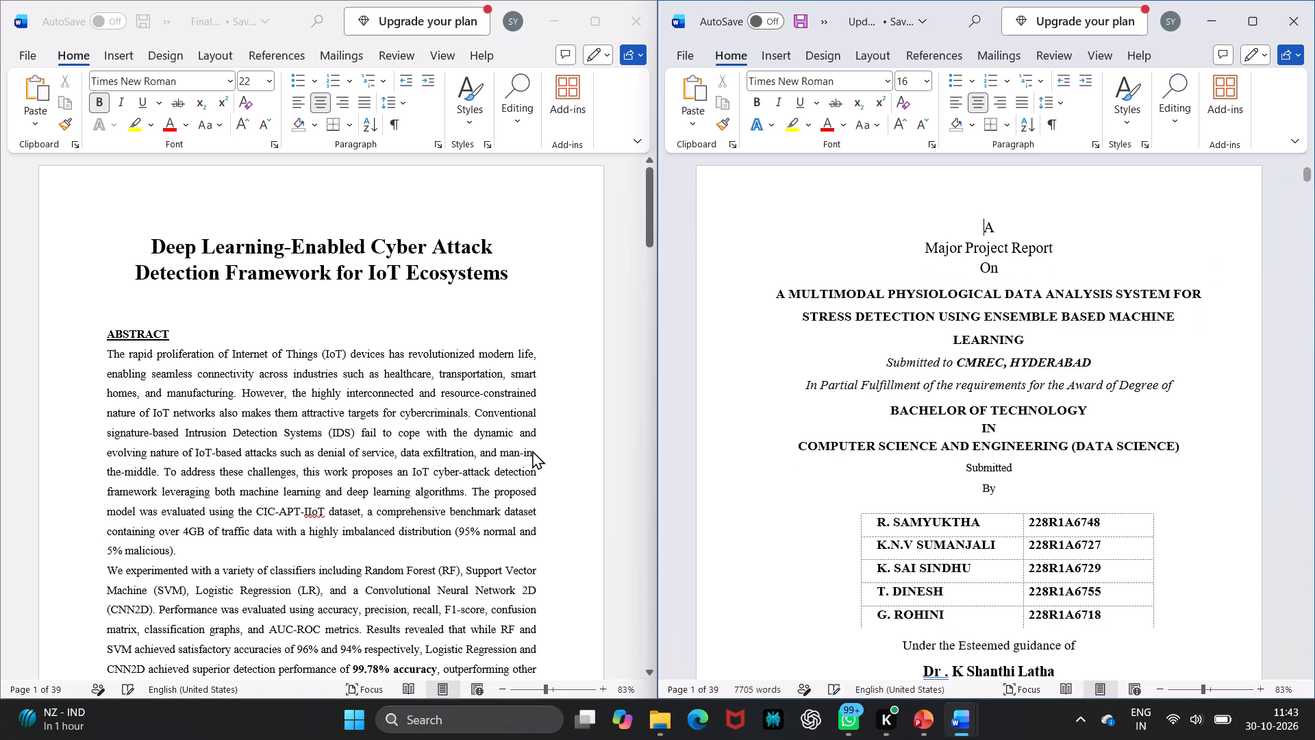
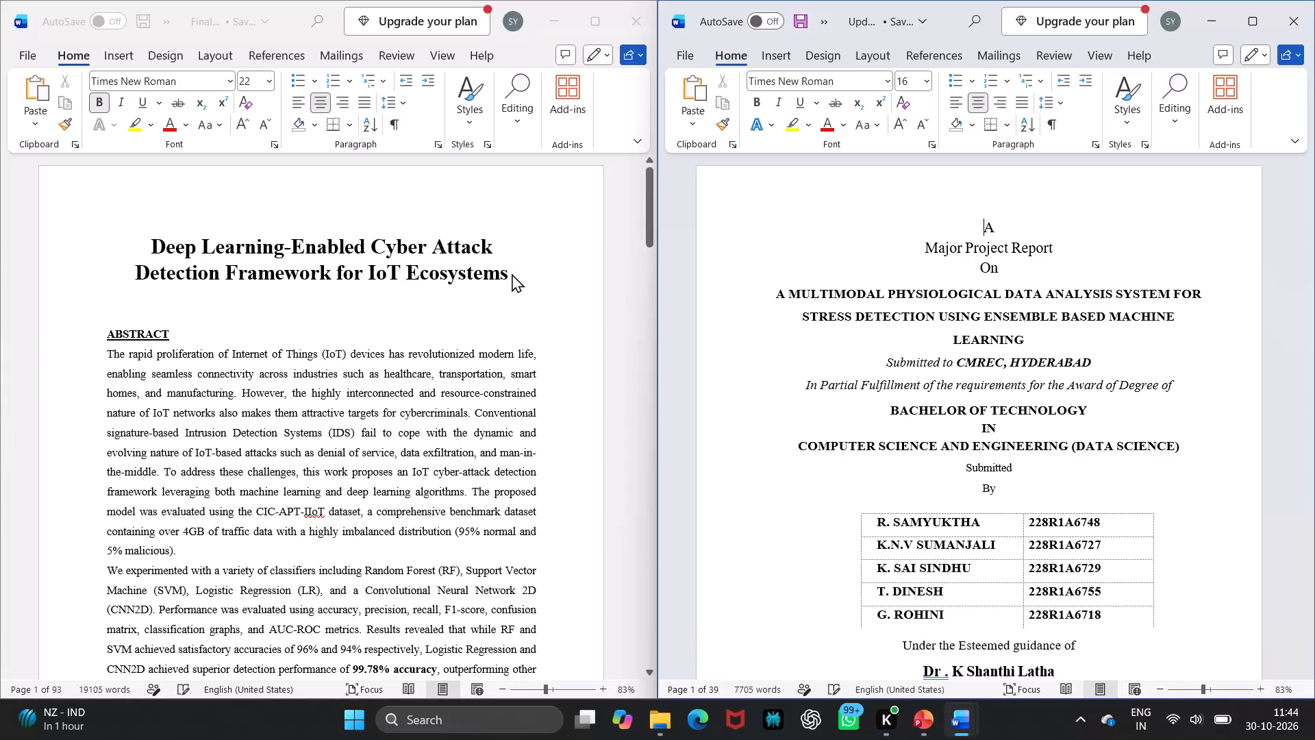
Replace the sample report's title after its leading "A" with the Final Doc's title, "Deep Learning-Enabled Cyber Attack Detection Framework for IoT Ecosystems".
{"action": "left_click_drag", "start_coordinate": [512, 273], "coordinate": [153, 245]}
{"action": "left_click_drag", "start_coordinate": [153, 245], "coordinate": [494, 273]}
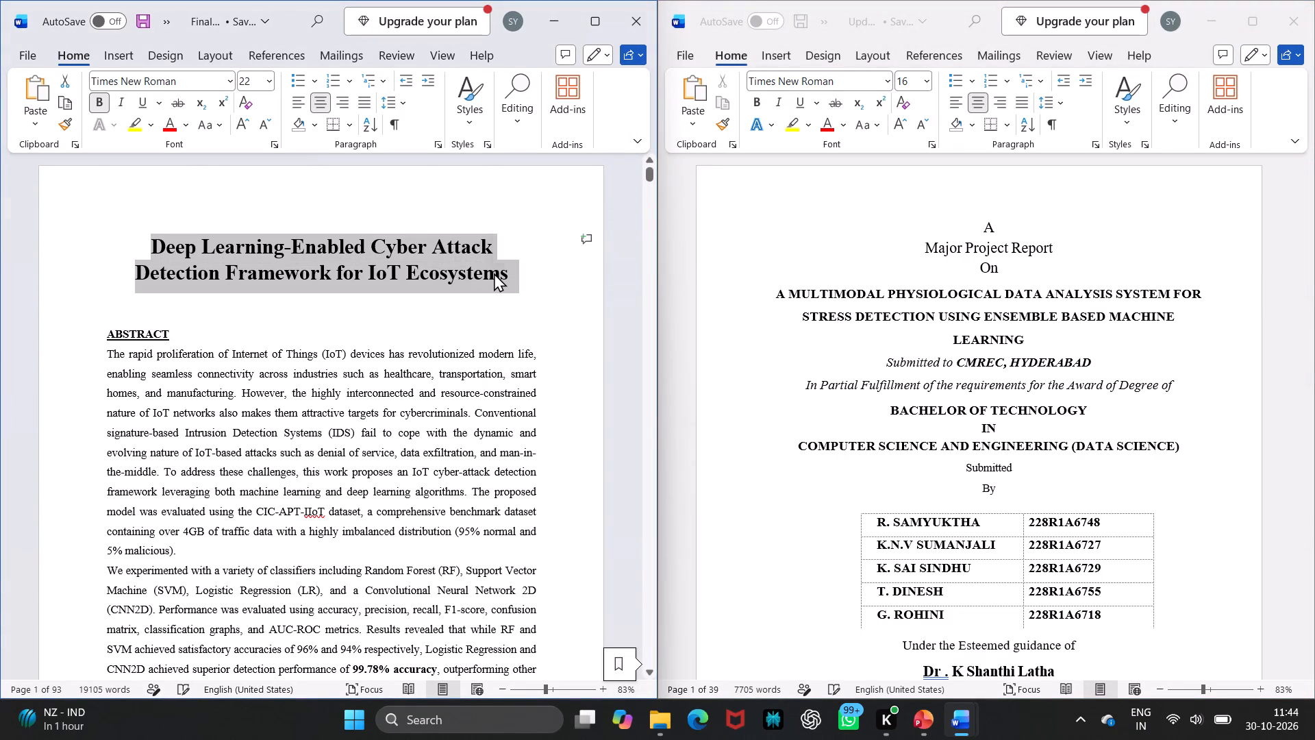
{"action": "key", "text": "ctrl+c"}
{"action": "left_click_drag", "start_coordinate": [1172, 317], "coordinate": [797, 296]}
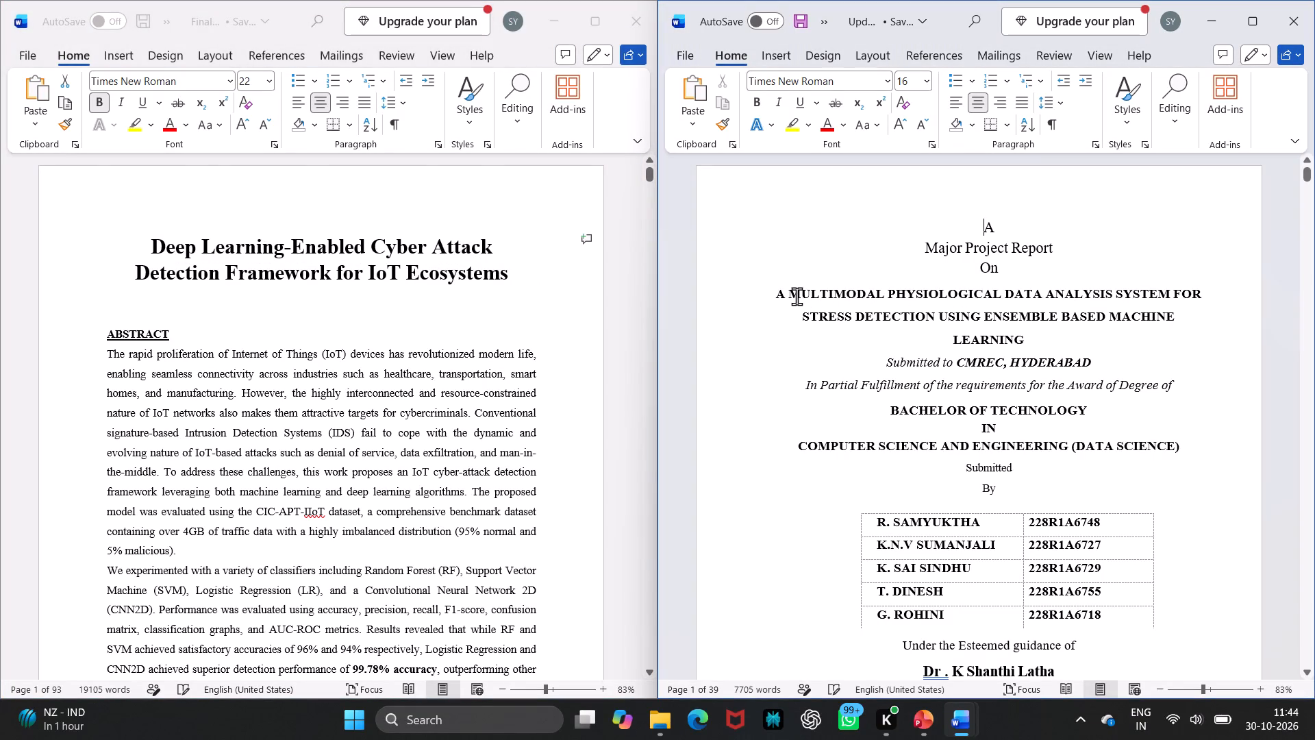
{"action": "left_click_drag", "start_coordinate": [797, 296], "coordinate": [789, 295]}
{"action": "left_click", "coordinate": [789, 295]}
{"action": "left_click_drag", "start_coordinate": [789, 295], "coordinate": [1179, 313]}
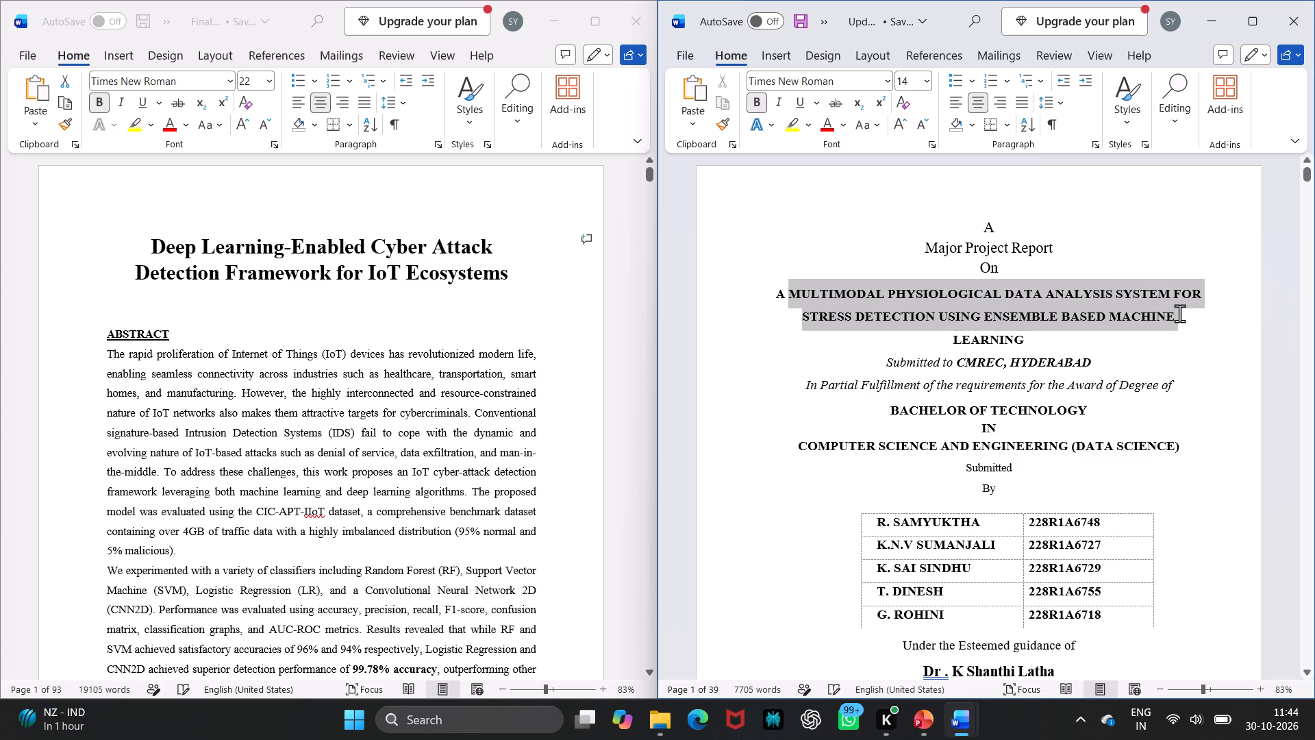
{"action": "left_click_drag", "start_coordinate": [1179, 313], "coordinate": [1179, 315]}
{"action": "left_click_drag", "start_coordinate": [1179, 315], "coordinate": [1177, 310]}
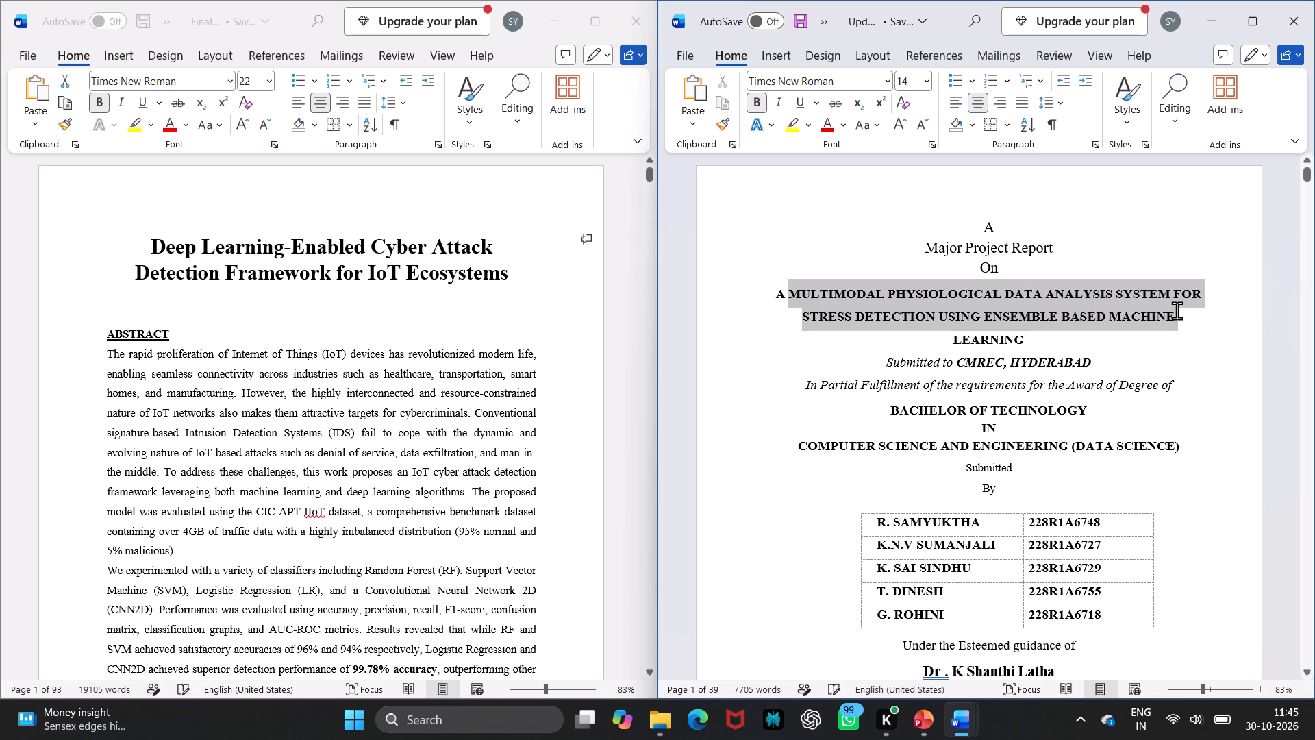
{"action": "left_click_drag", "start_coordinate": [1177, 310], "coordinate": [1176, 310]}
{"action": "key", "text": "ctrl+v"}
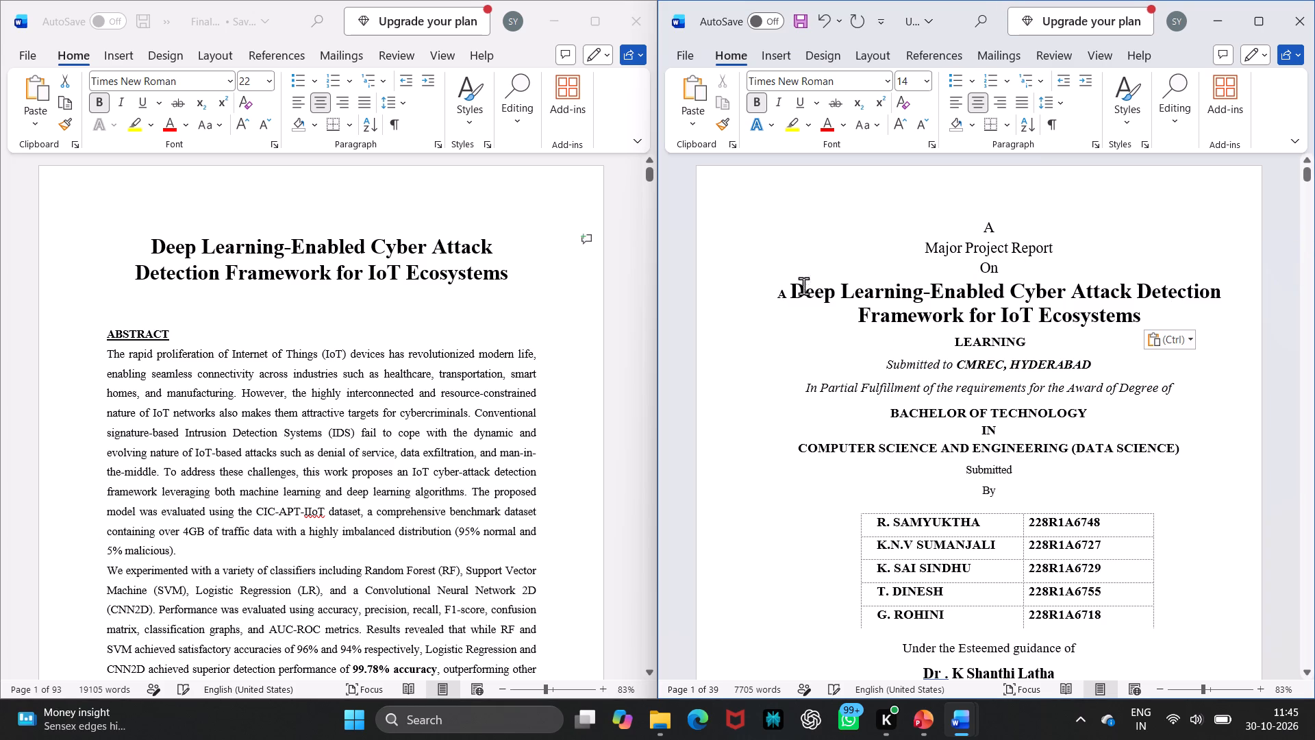
{"action": "left_click", "coordinate": [791, 291]}
{"action": "key", "text": "ctrl+z"}
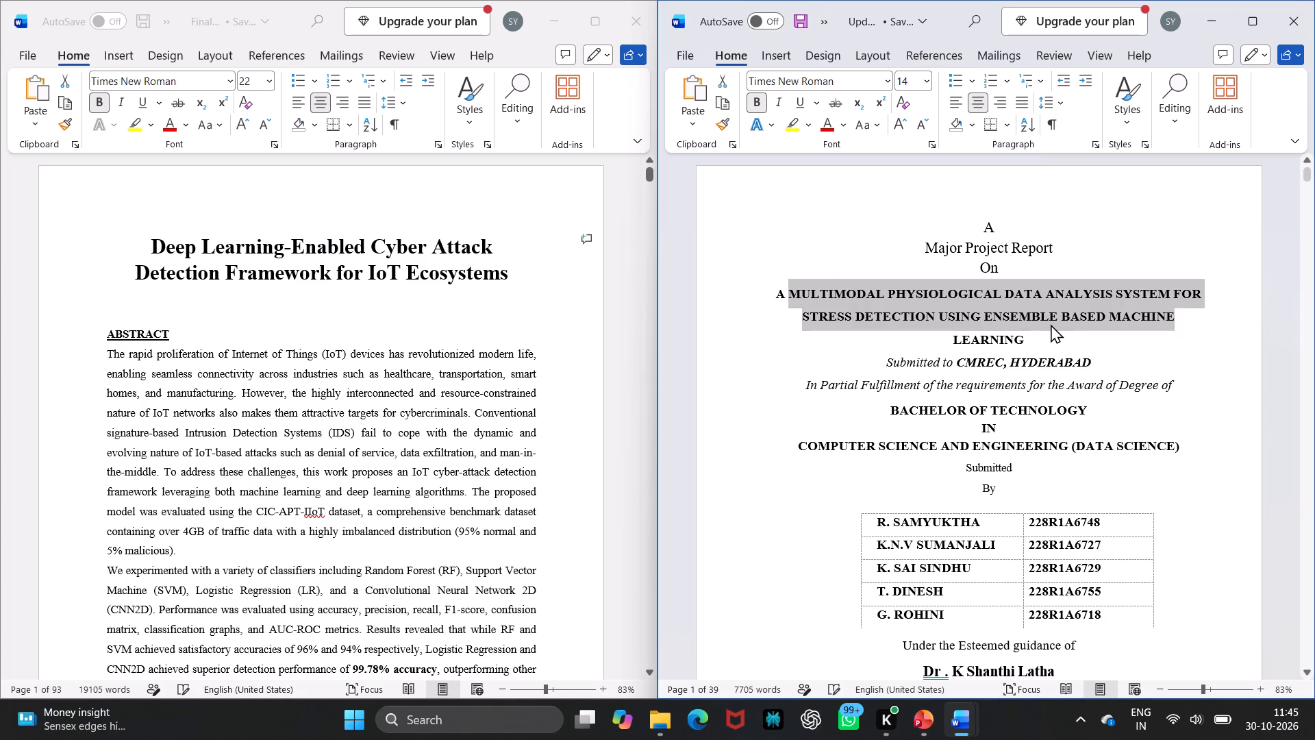
{"action": "key", "text": "ctrl+y"}
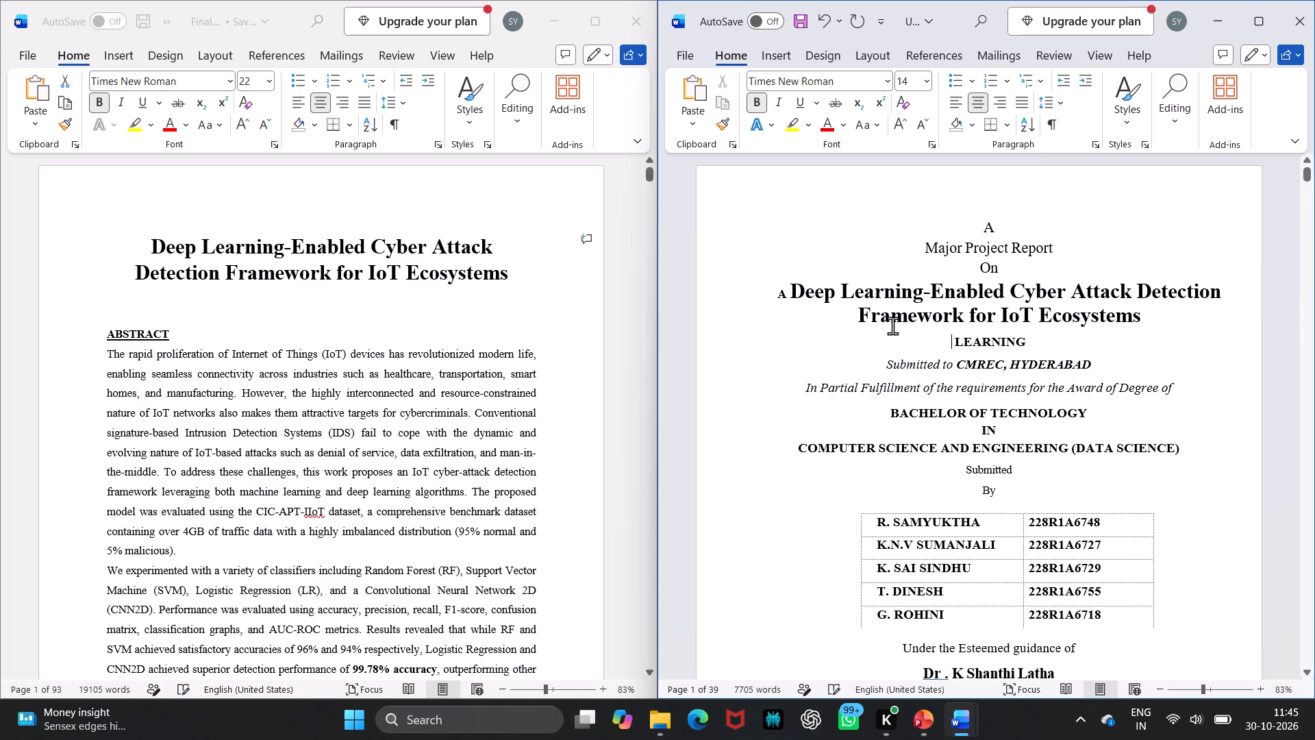
Delete the leftover "A" in front of the new title on the sample report's cover page.
{"action": "left_click", "coordinate": [792, 296]}
{"action": "key", "text": "BackSpace"}
{"action": "key", "text": "BackSpace"}
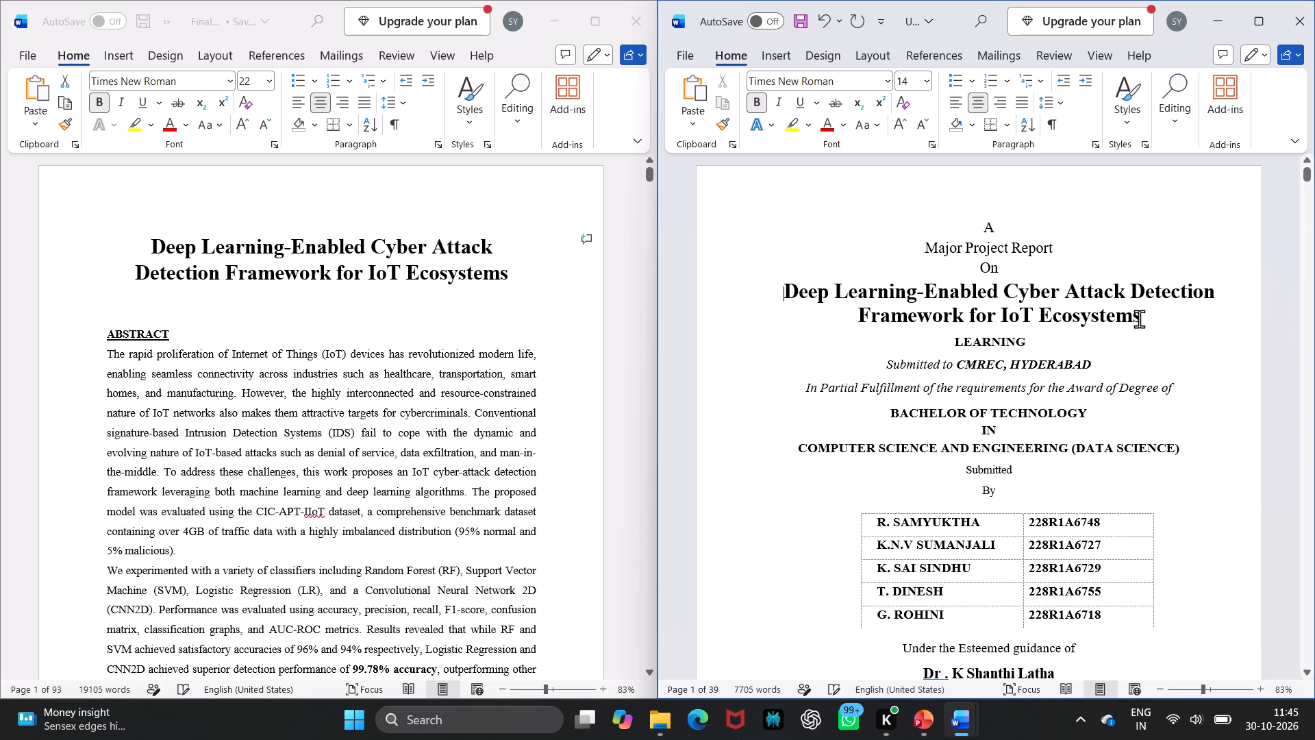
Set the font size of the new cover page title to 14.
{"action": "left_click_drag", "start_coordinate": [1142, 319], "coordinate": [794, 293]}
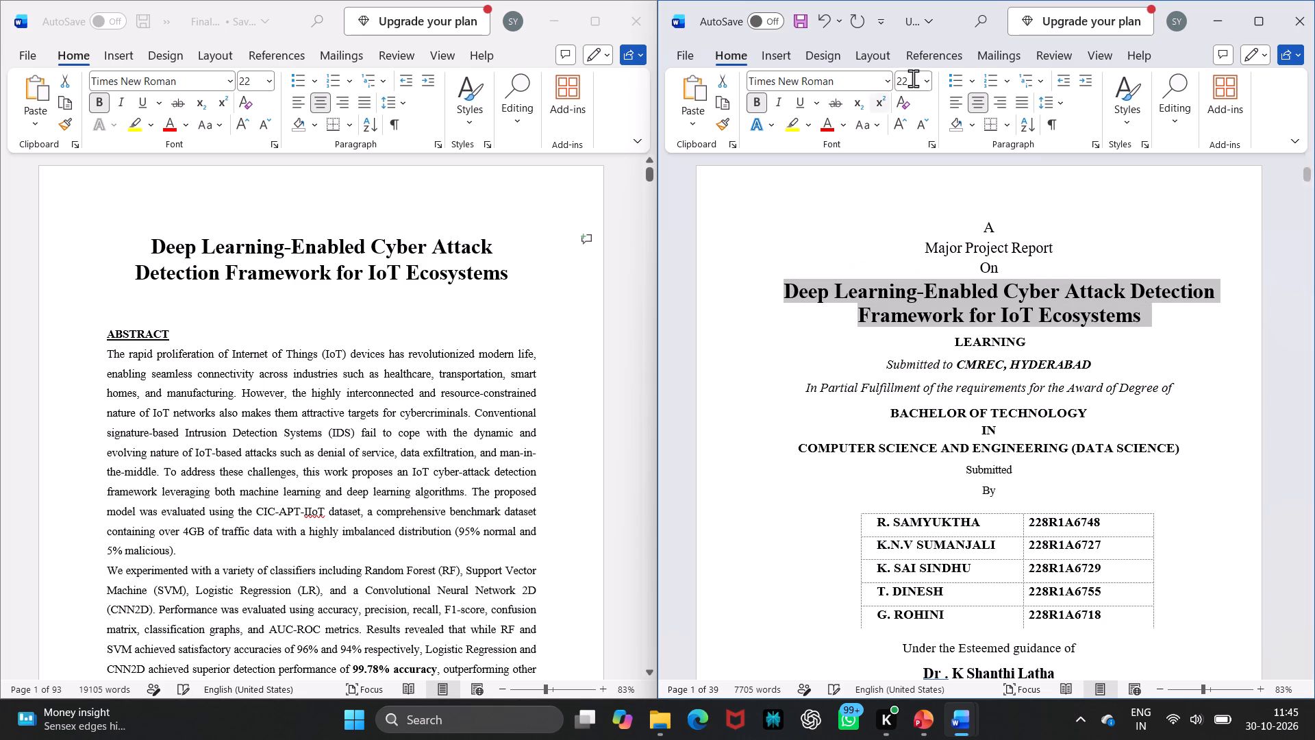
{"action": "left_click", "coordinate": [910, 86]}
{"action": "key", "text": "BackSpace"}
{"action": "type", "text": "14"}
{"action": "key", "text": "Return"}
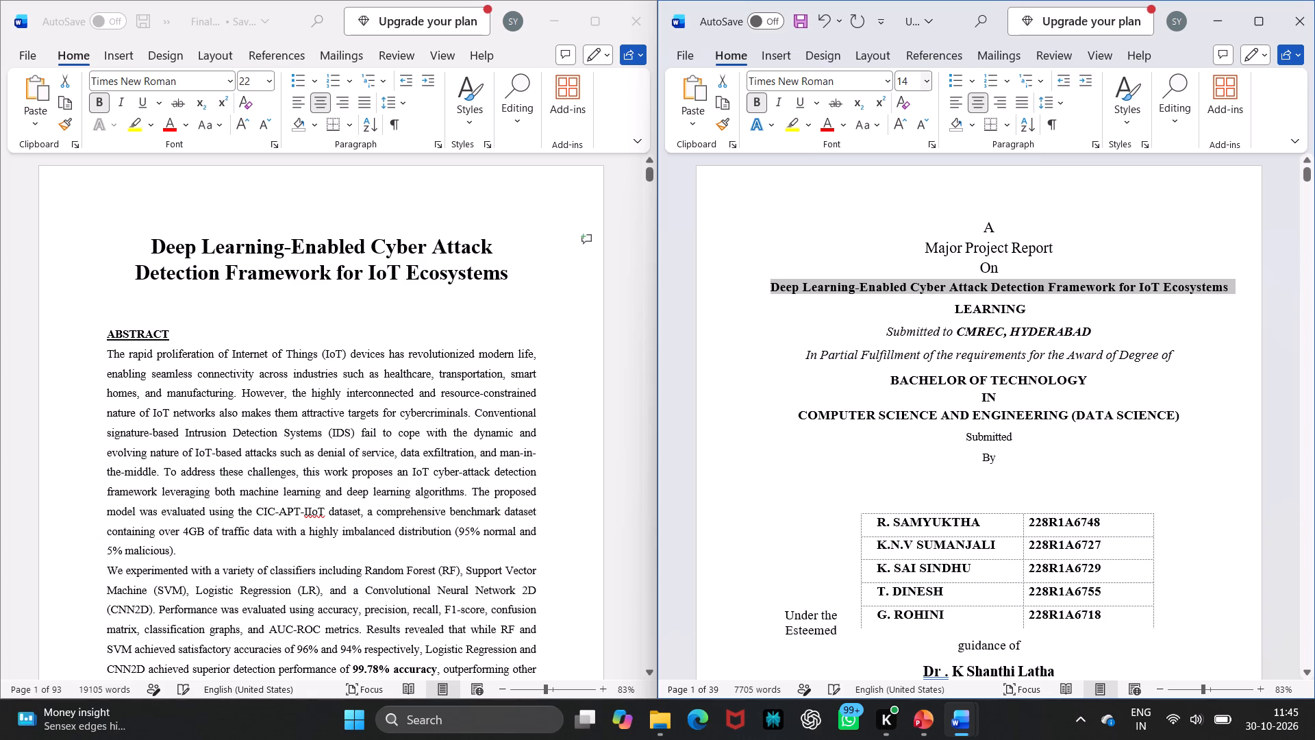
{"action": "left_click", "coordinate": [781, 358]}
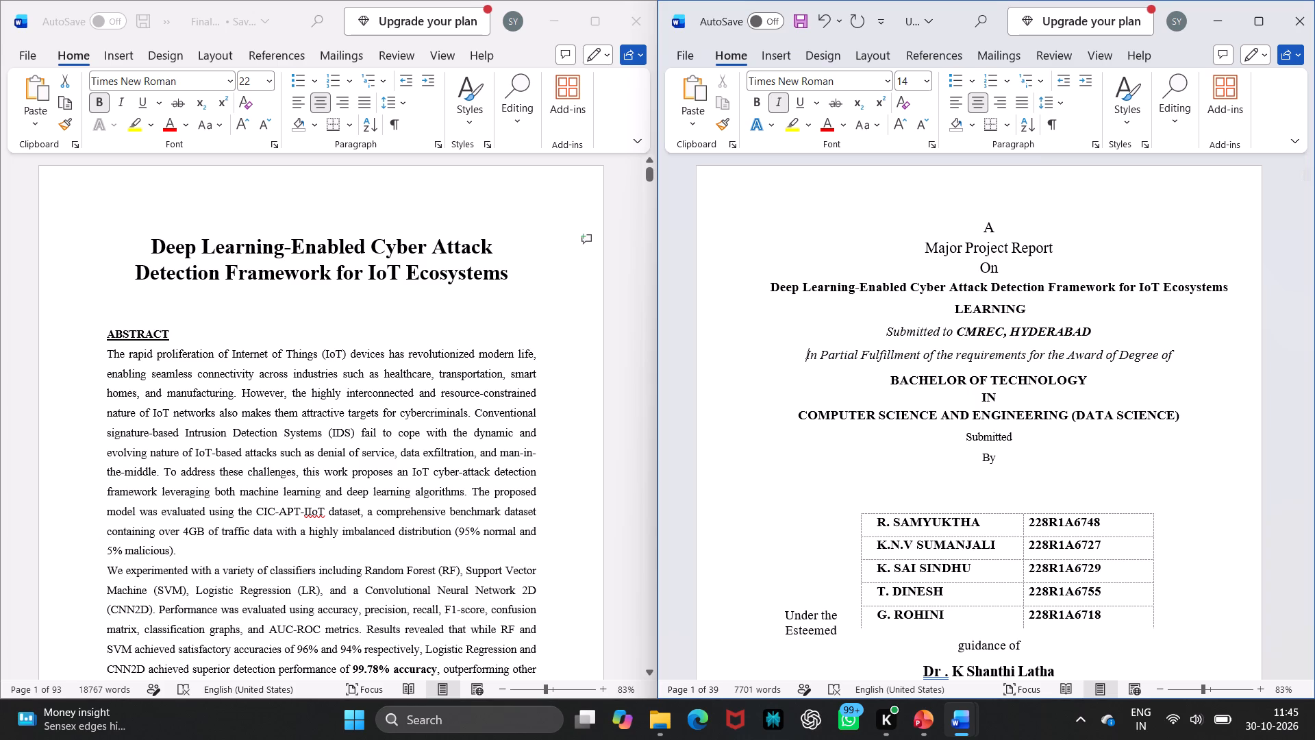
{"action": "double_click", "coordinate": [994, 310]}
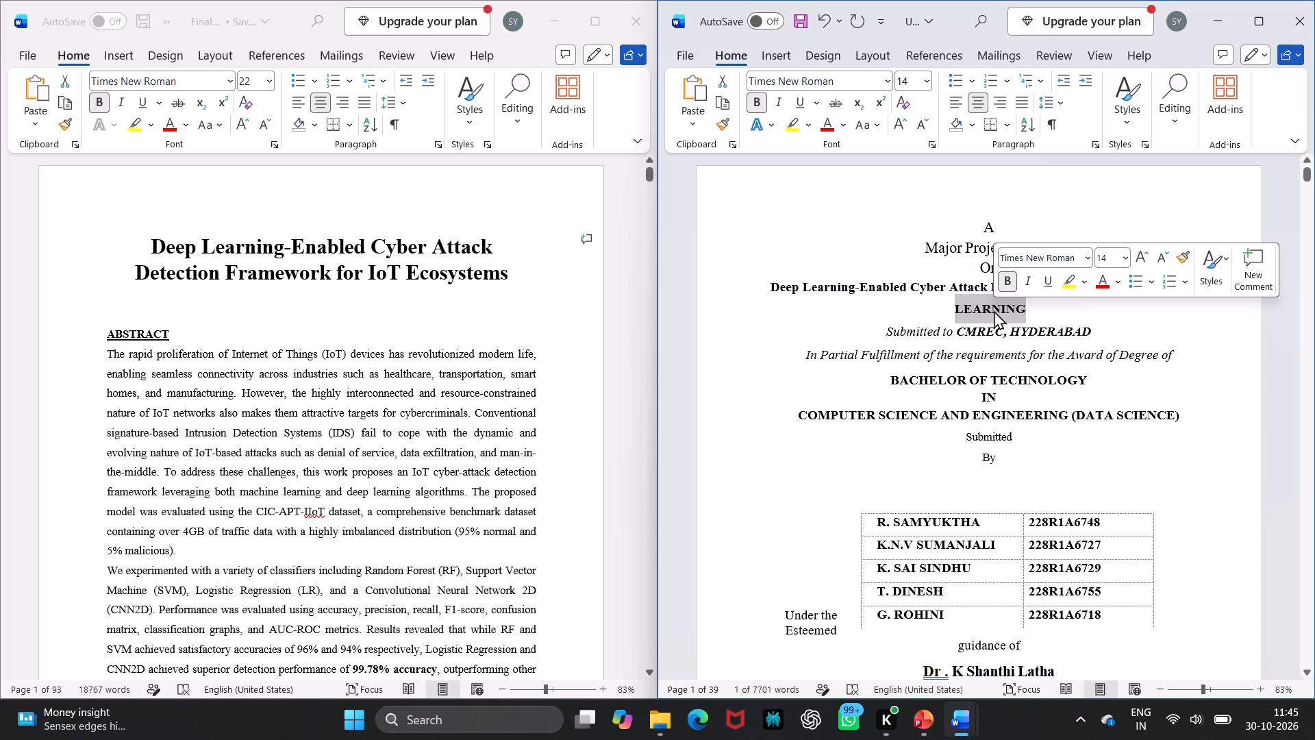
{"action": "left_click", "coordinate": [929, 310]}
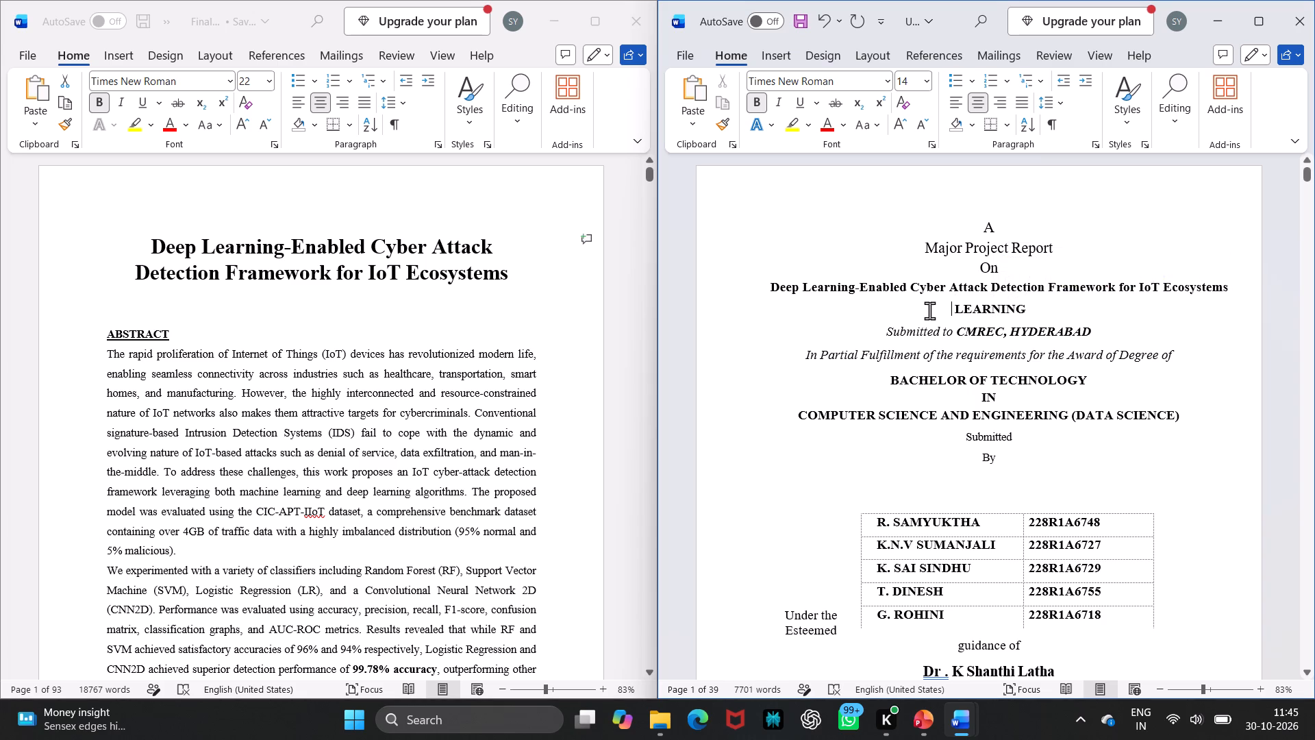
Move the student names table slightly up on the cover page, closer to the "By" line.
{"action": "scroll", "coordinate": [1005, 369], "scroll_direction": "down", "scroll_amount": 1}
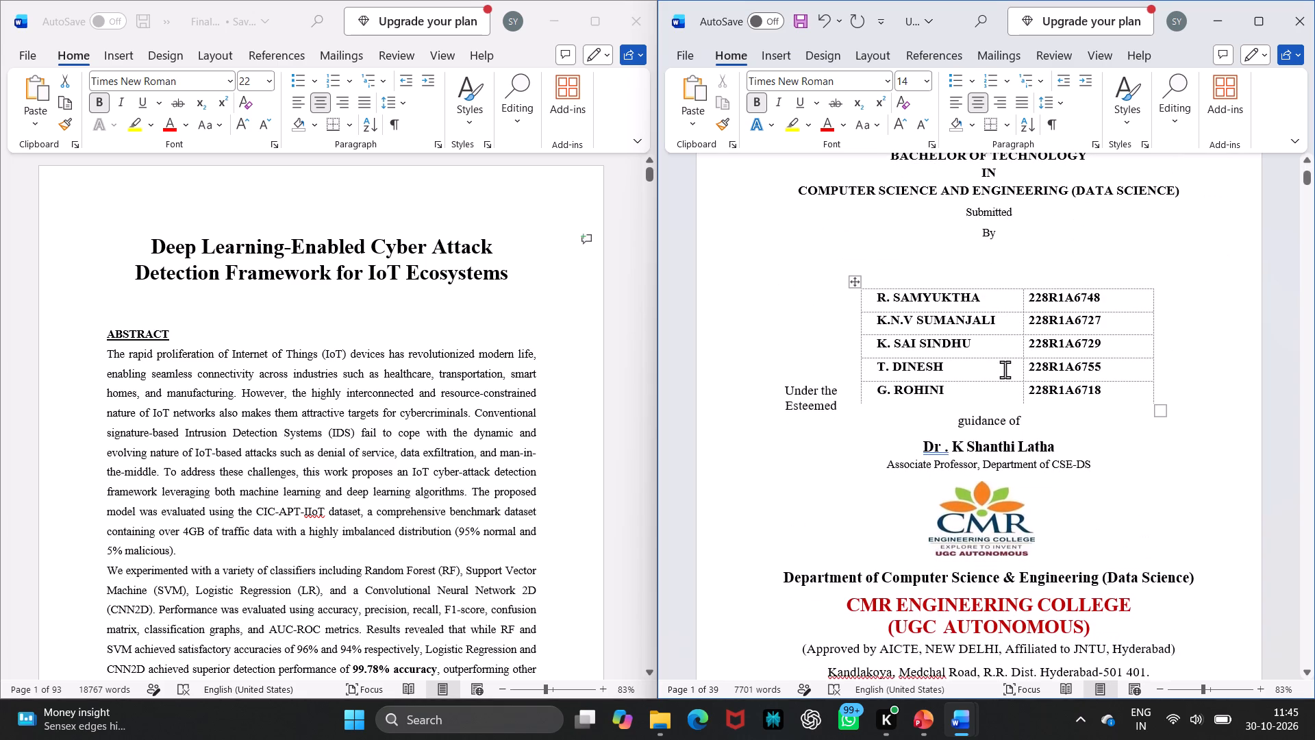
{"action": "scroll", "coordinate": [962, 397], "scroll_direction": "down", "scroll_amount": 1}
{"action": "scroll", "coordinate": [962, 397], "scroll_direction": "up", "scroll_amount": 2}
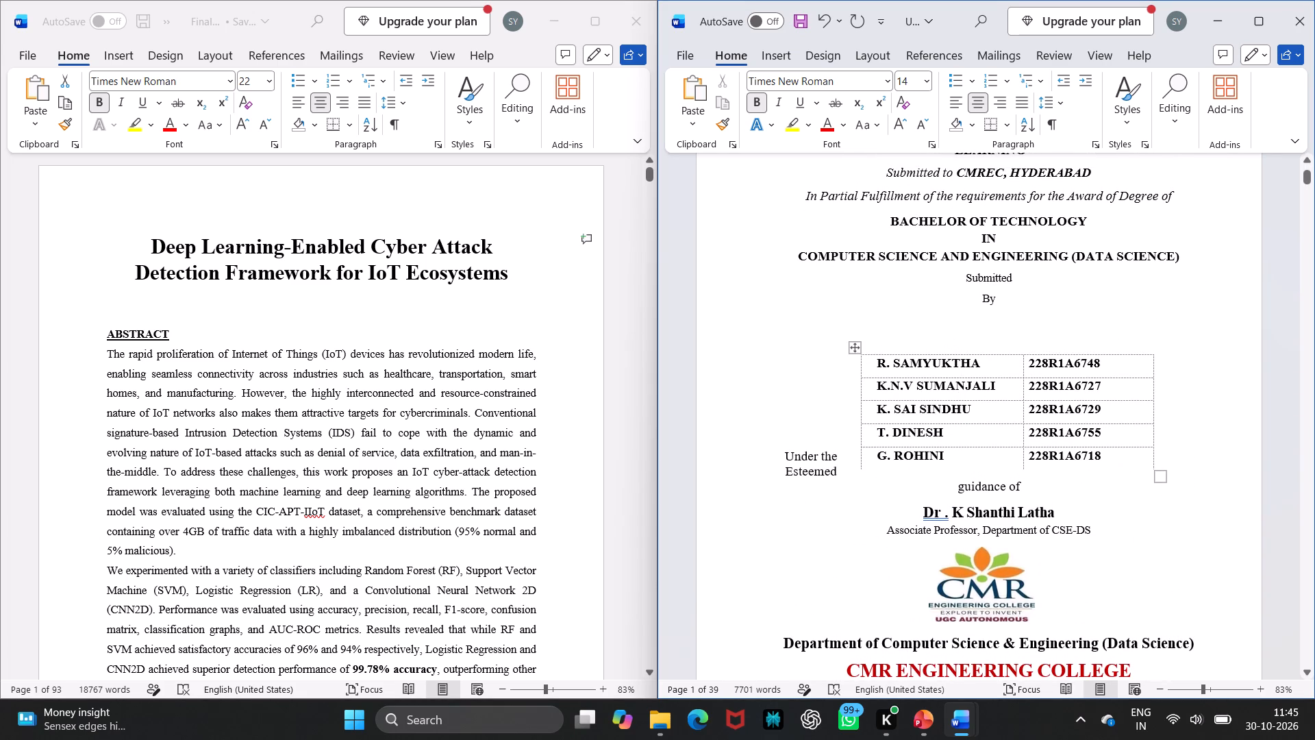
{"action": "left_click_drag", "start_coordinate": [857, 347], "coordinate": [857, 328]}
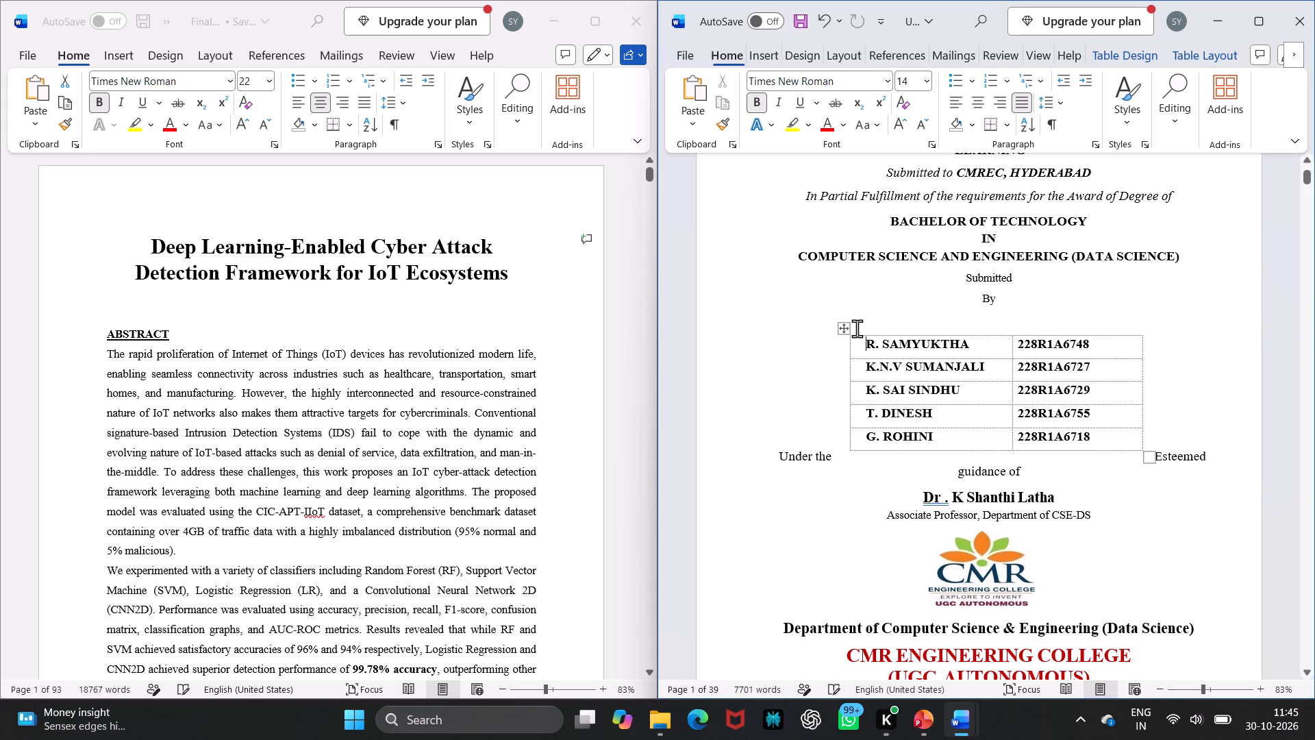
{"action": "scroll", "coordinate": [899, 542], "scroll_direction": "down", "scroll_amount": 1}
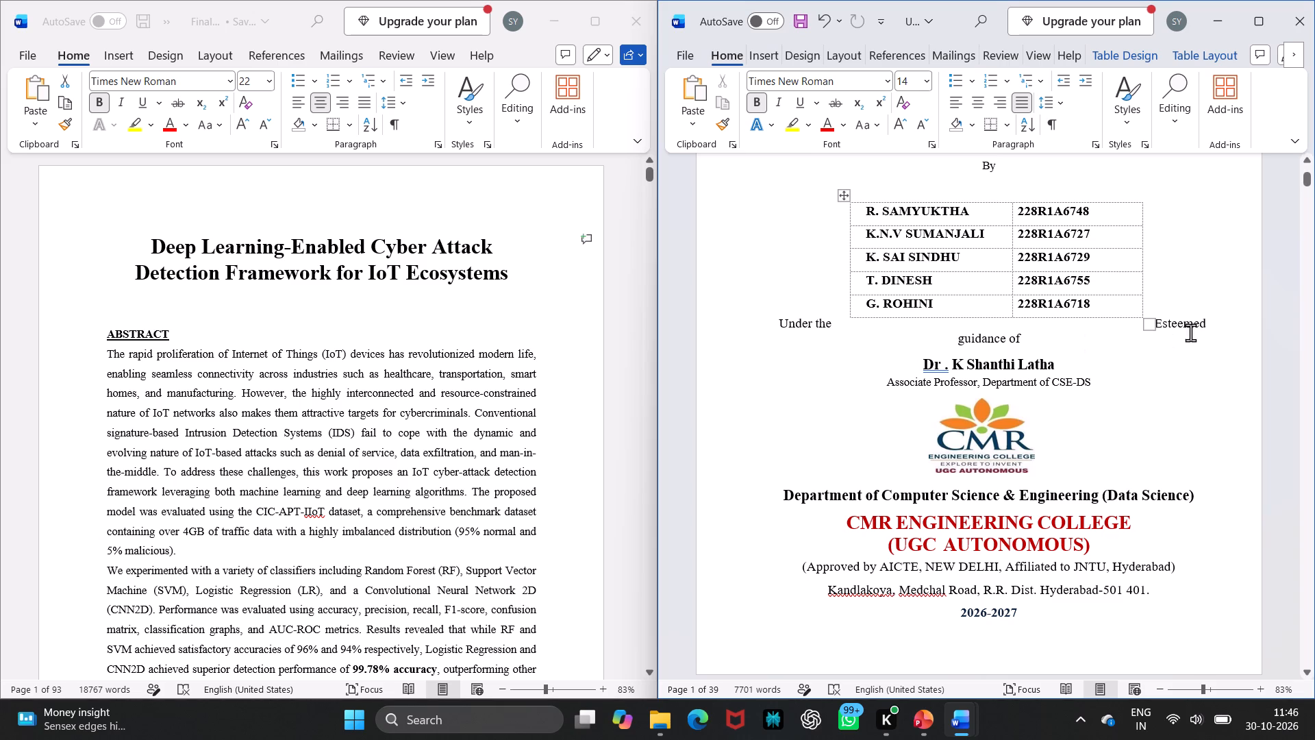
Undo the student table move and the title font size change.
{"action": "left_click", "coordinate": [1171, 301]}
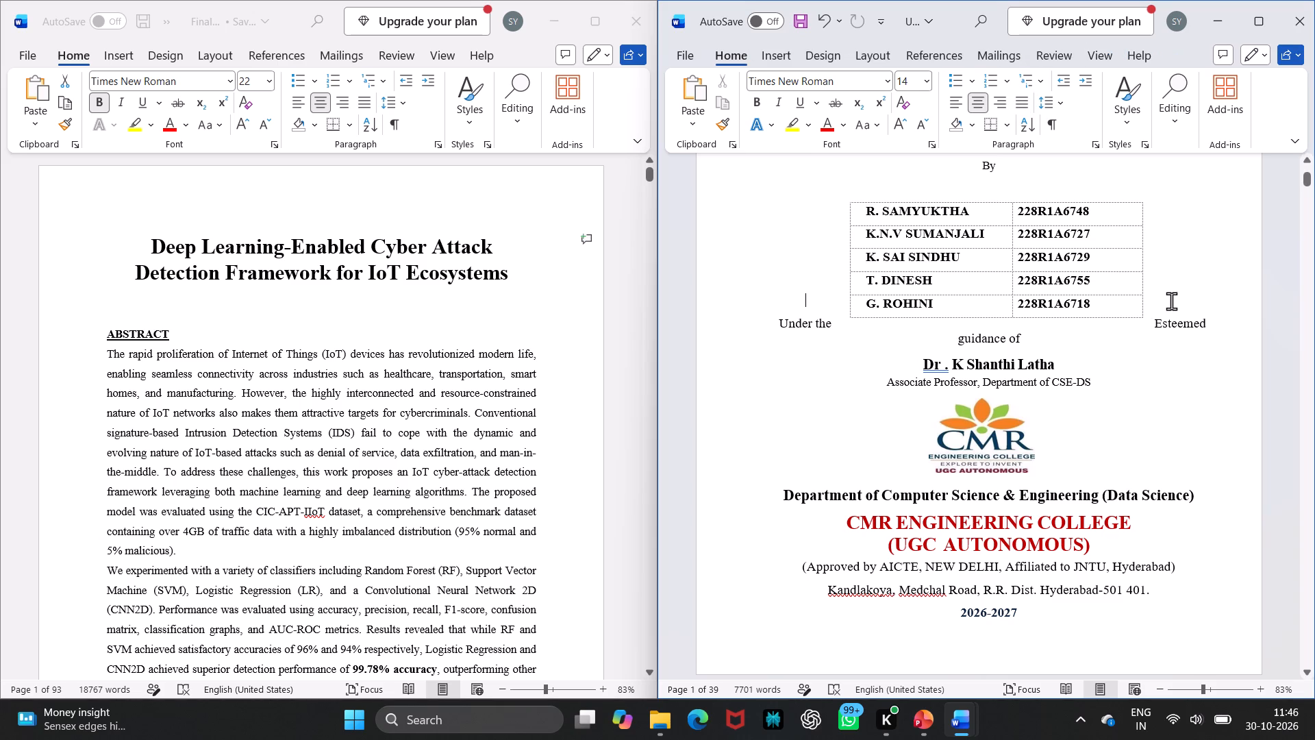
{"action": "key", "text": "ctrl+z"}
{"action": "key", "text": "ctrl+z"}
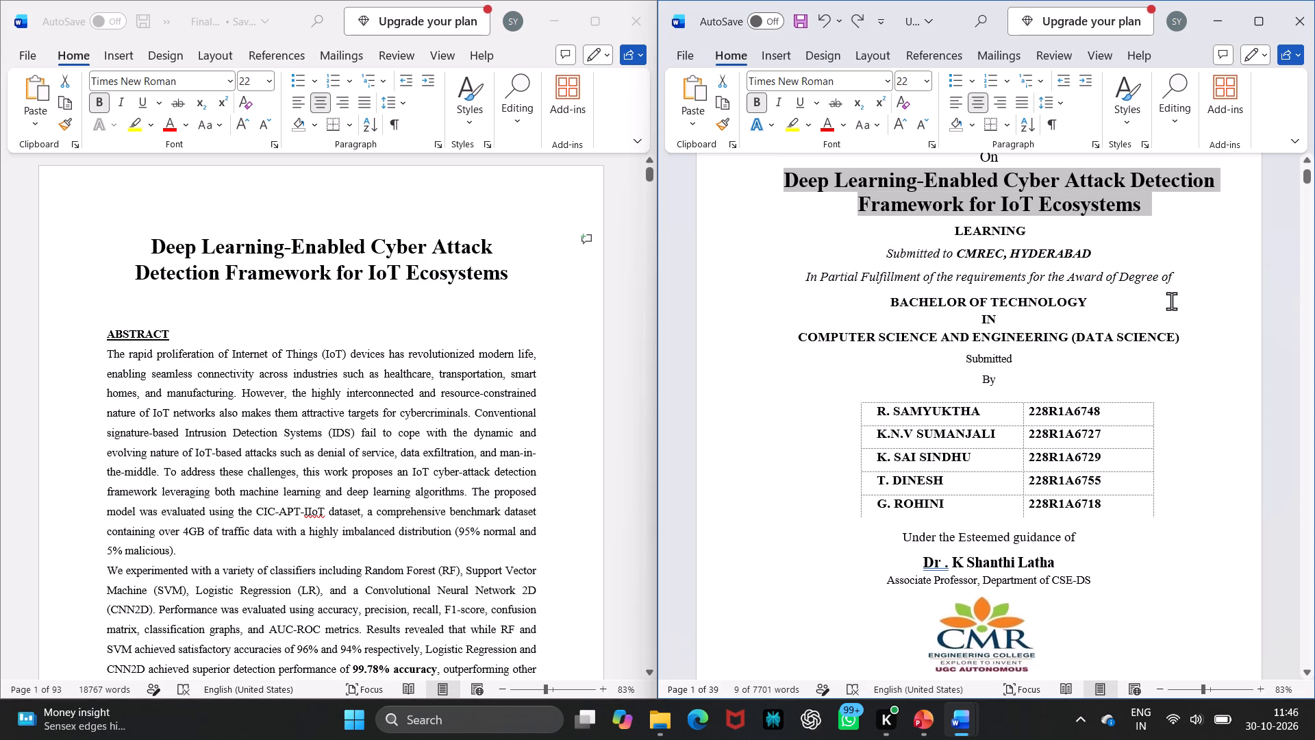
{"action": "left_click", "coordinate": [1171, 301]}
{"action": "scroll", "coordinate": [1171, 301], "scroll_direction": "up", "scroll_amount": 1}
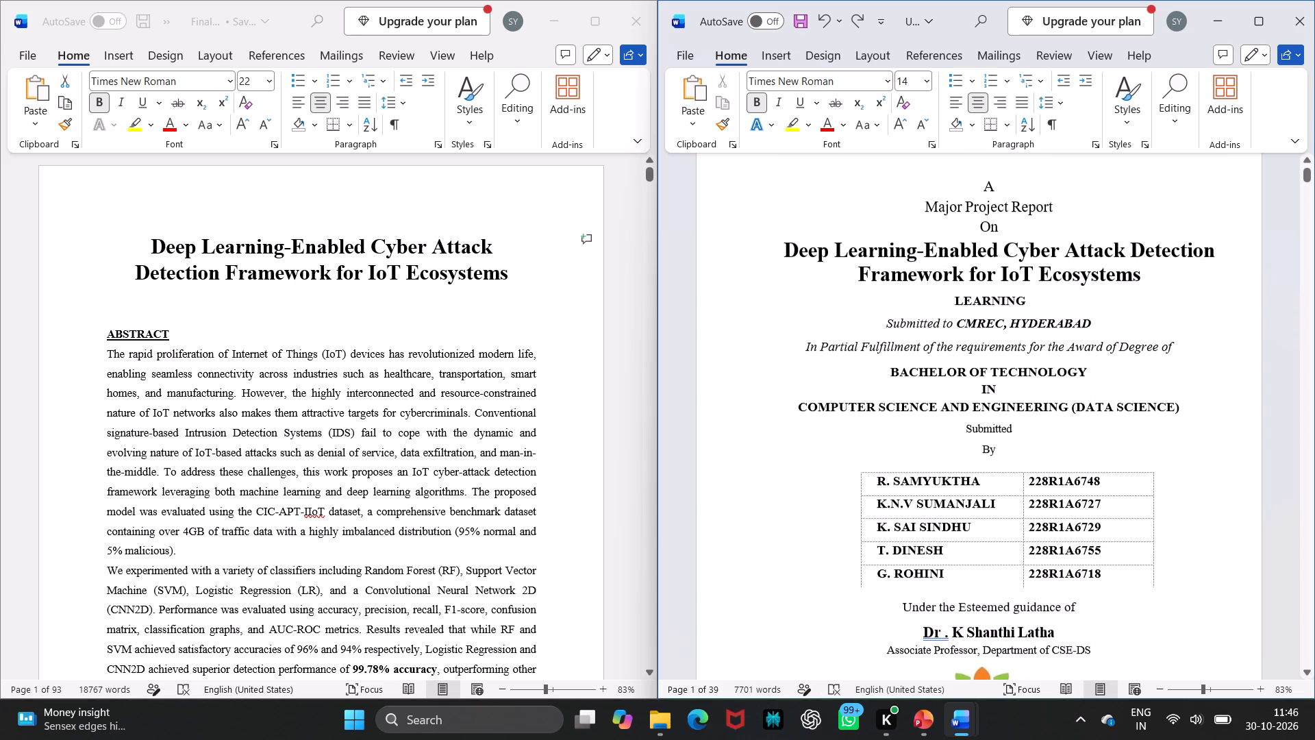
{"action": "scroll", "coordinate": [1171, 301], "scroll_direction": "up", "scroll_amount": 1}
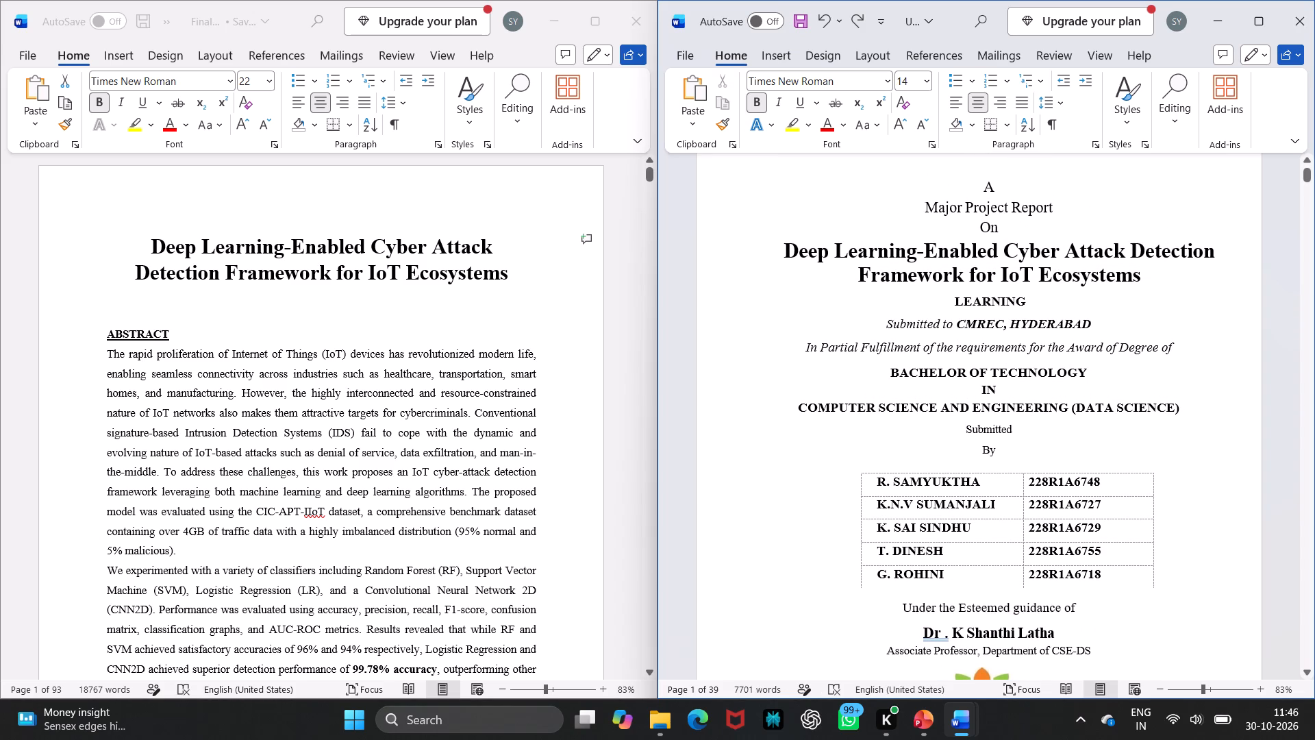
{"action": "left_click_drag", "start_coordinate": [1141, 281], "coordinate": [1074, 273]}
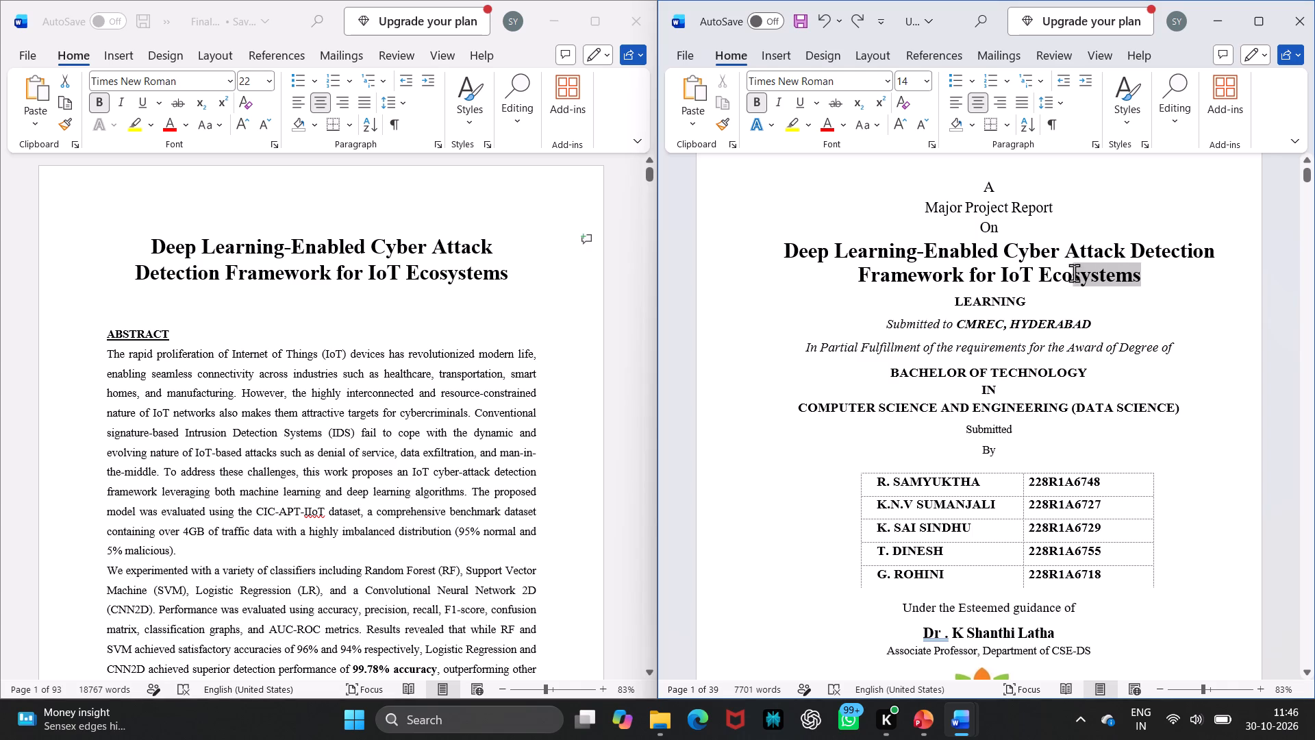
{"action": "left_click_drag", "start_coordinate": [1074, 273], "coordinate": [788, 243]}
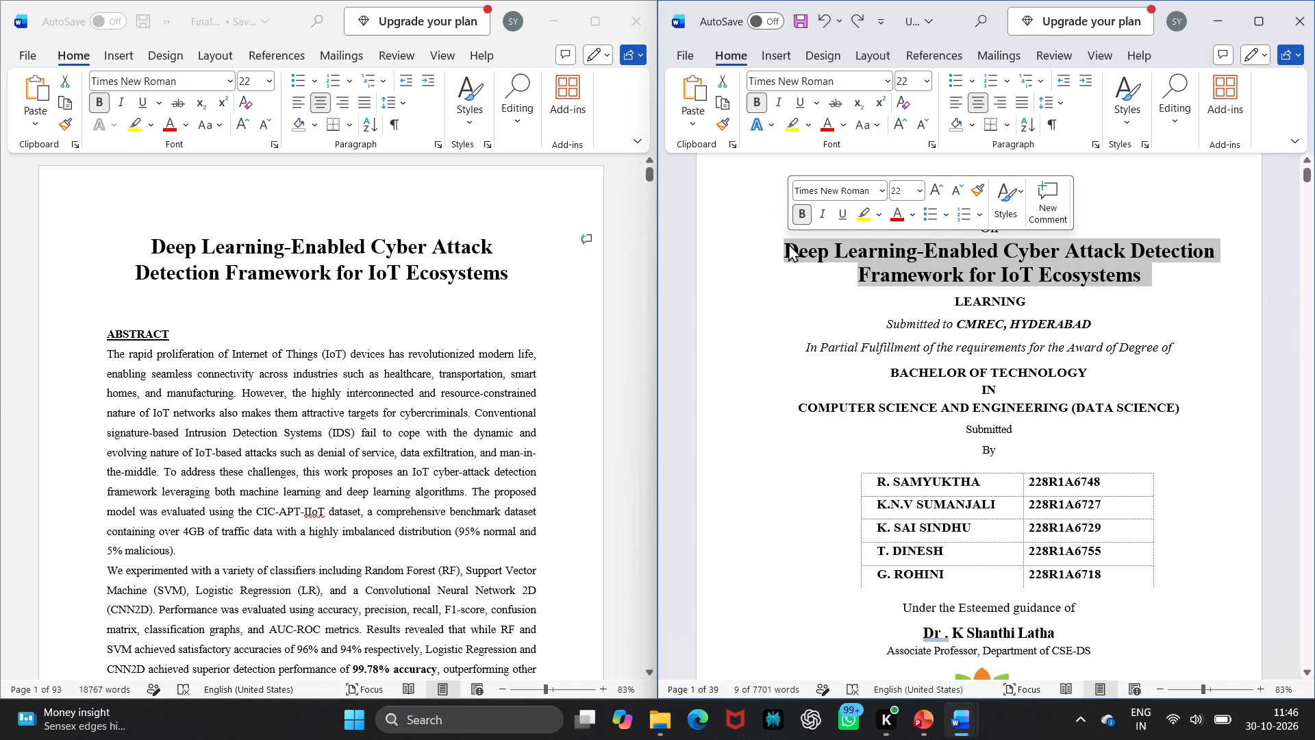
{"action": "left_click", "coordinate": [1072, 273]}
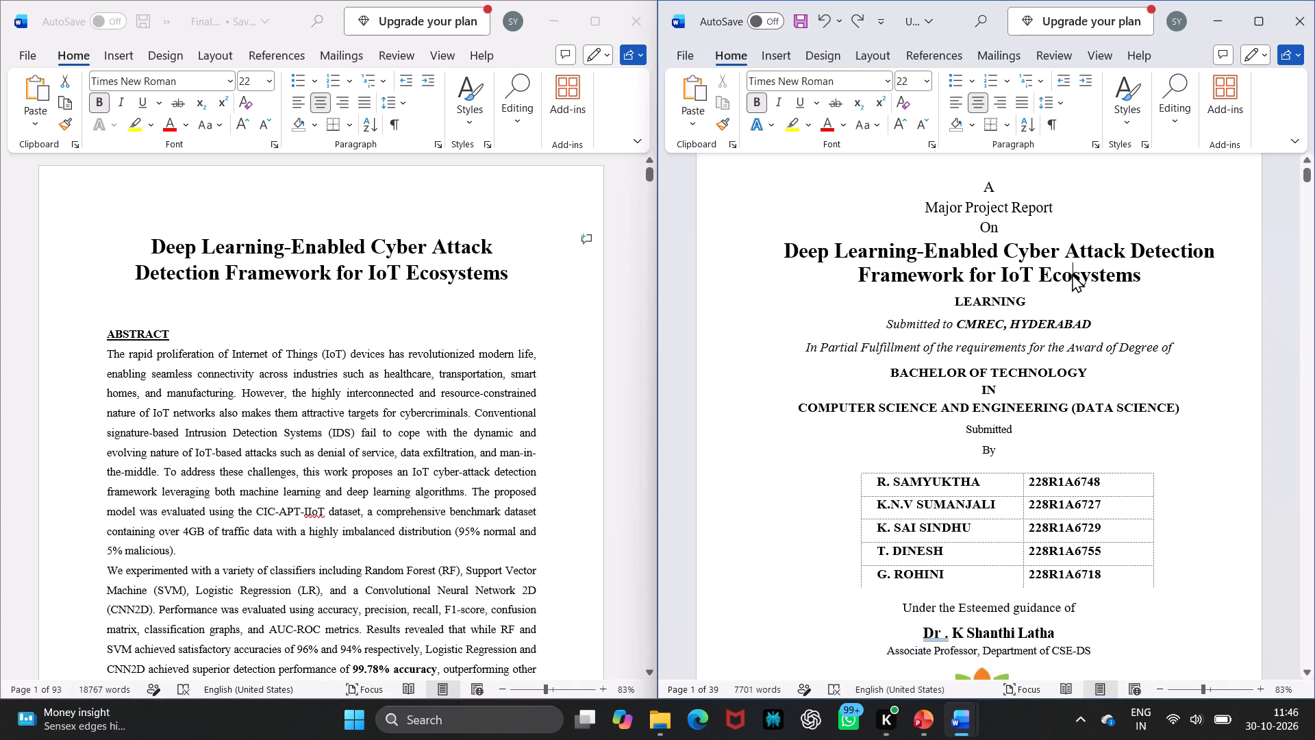
Clear the fifth student's name and roll number from the last row of the cover page student table.
{"action": "scroll", "coordinate": [1049, 399], "scroll_direction": "down", "scroll_amount": 1}
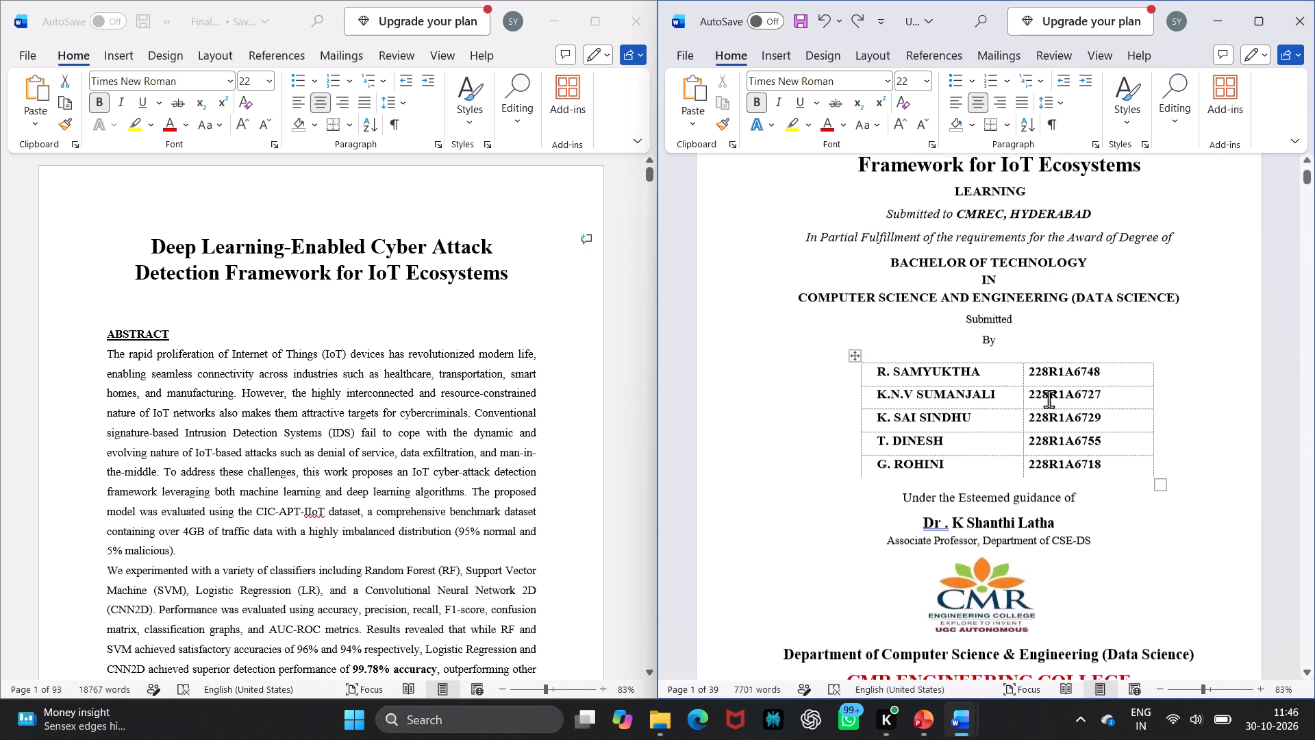
{"action": "scroll", "coordinate": [1049, 399], "scroll_direction": "down", "scroll_amount": 1}
{"action": "scroll", "coordinate": [1049, 399], "scroll_direction": "up", "scroll_amount": 1}
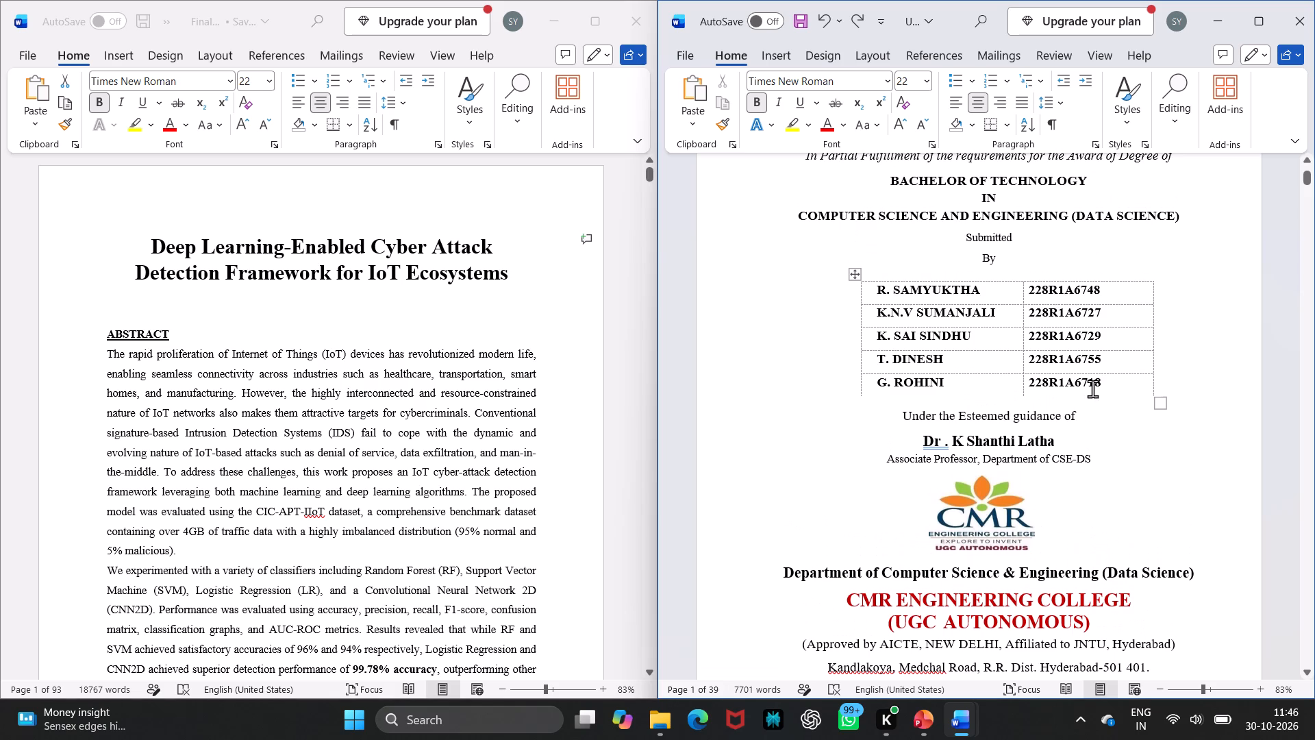
{"action": "left_click", "coordinate": [1119, 381]}
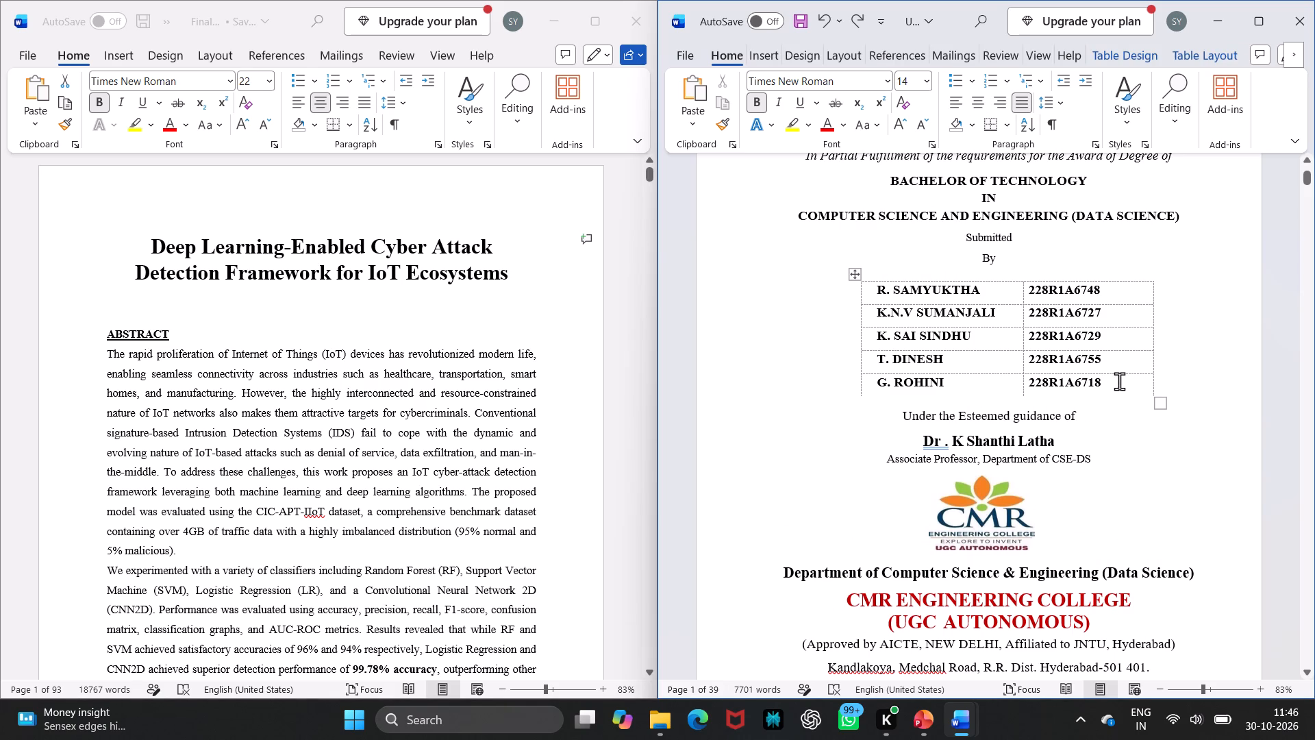
{"action": "key", "text": "ctrl+BackSpace"}
{"action": "key", "text": "ctrl+BackSpace"}
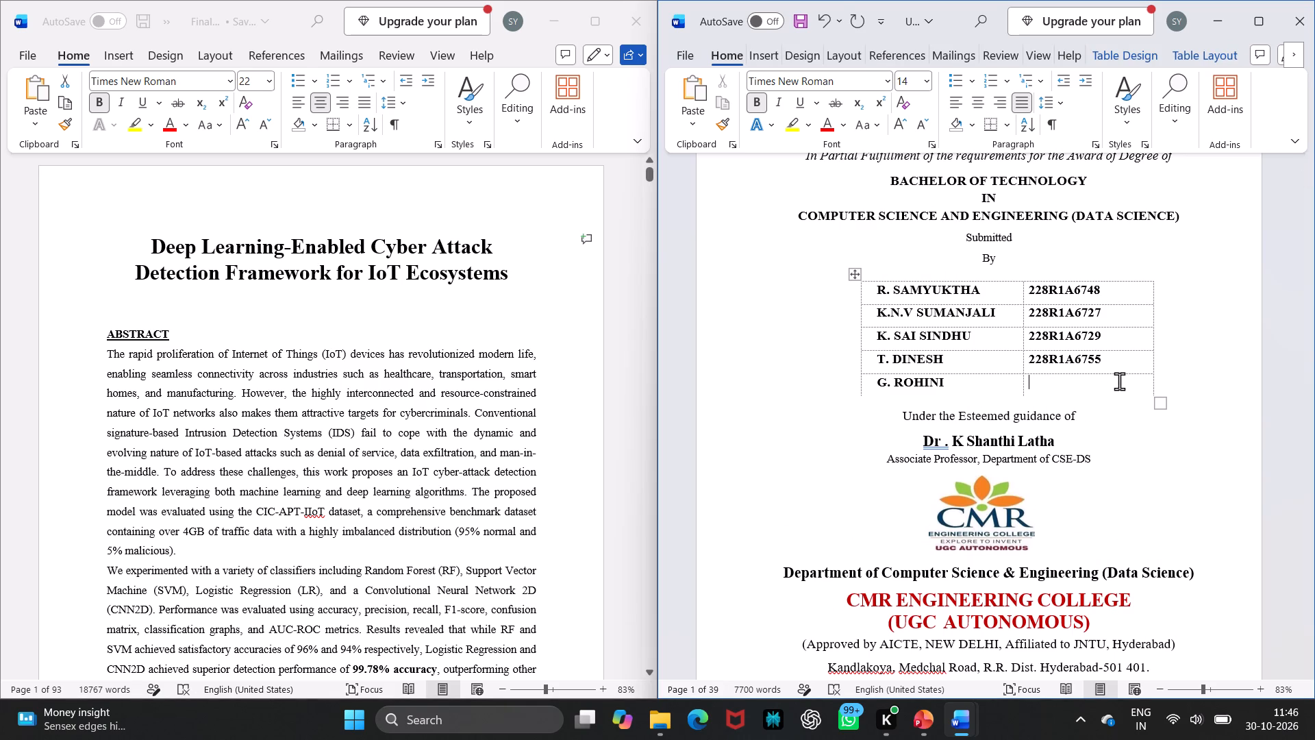
{"action": "key", "text": "Left"}
{"action": "key", "text": "ctrl+BackSpace"}
{"action": "key", "text": "ctrl+BackSpace"}
{"action": "key", "text": "ctrl+BackSpace"}
{"action": "key", "text": "ctrl+BackSpace"}
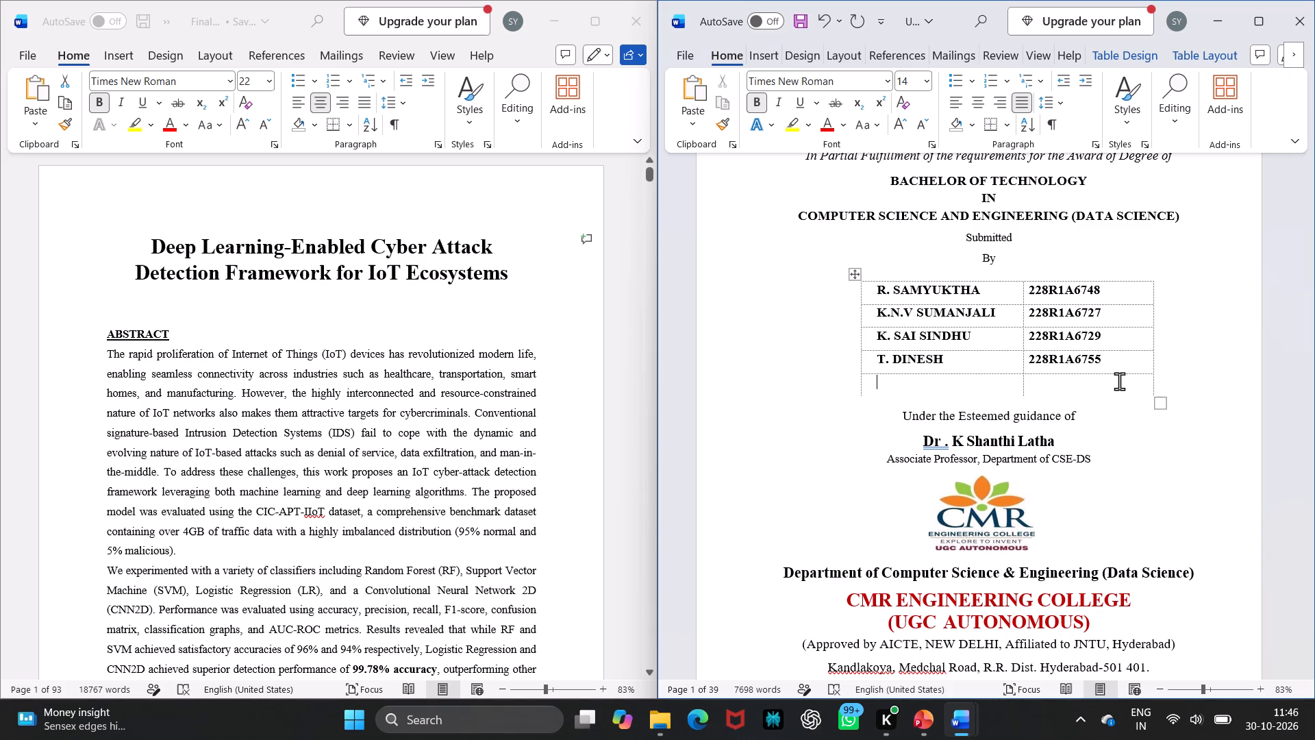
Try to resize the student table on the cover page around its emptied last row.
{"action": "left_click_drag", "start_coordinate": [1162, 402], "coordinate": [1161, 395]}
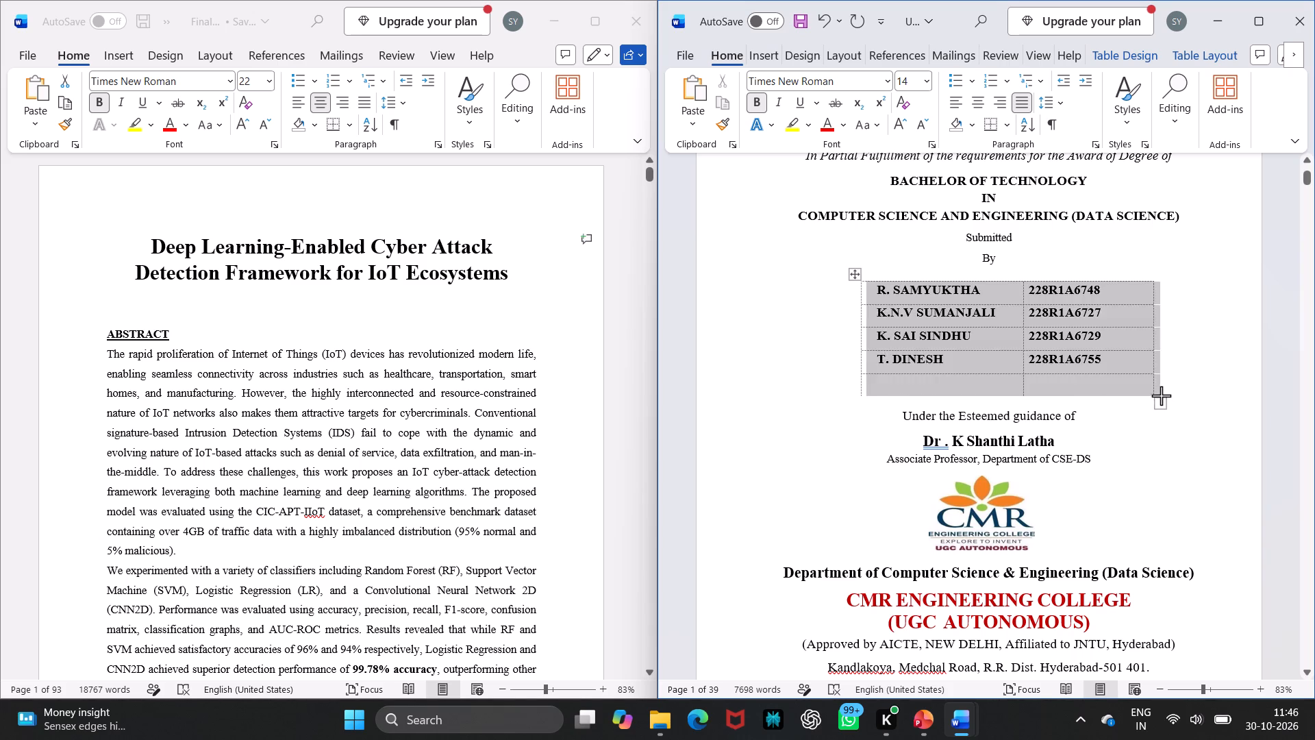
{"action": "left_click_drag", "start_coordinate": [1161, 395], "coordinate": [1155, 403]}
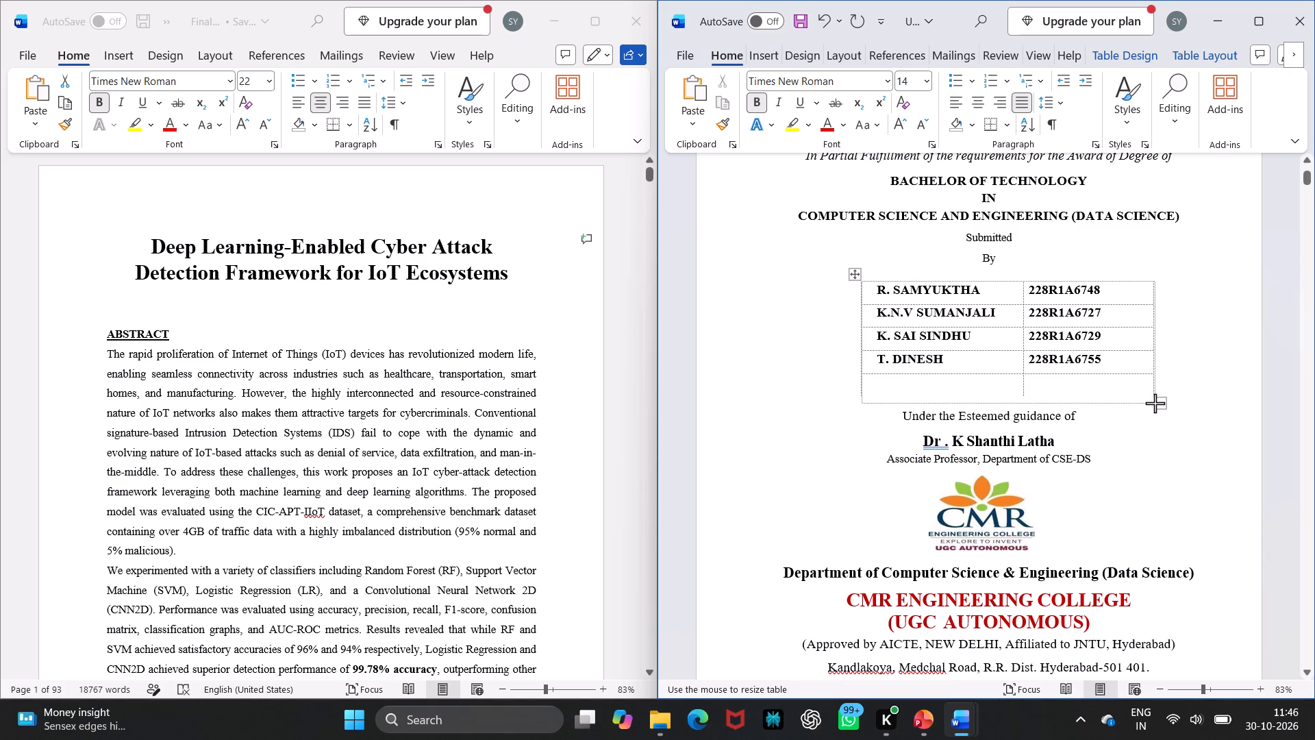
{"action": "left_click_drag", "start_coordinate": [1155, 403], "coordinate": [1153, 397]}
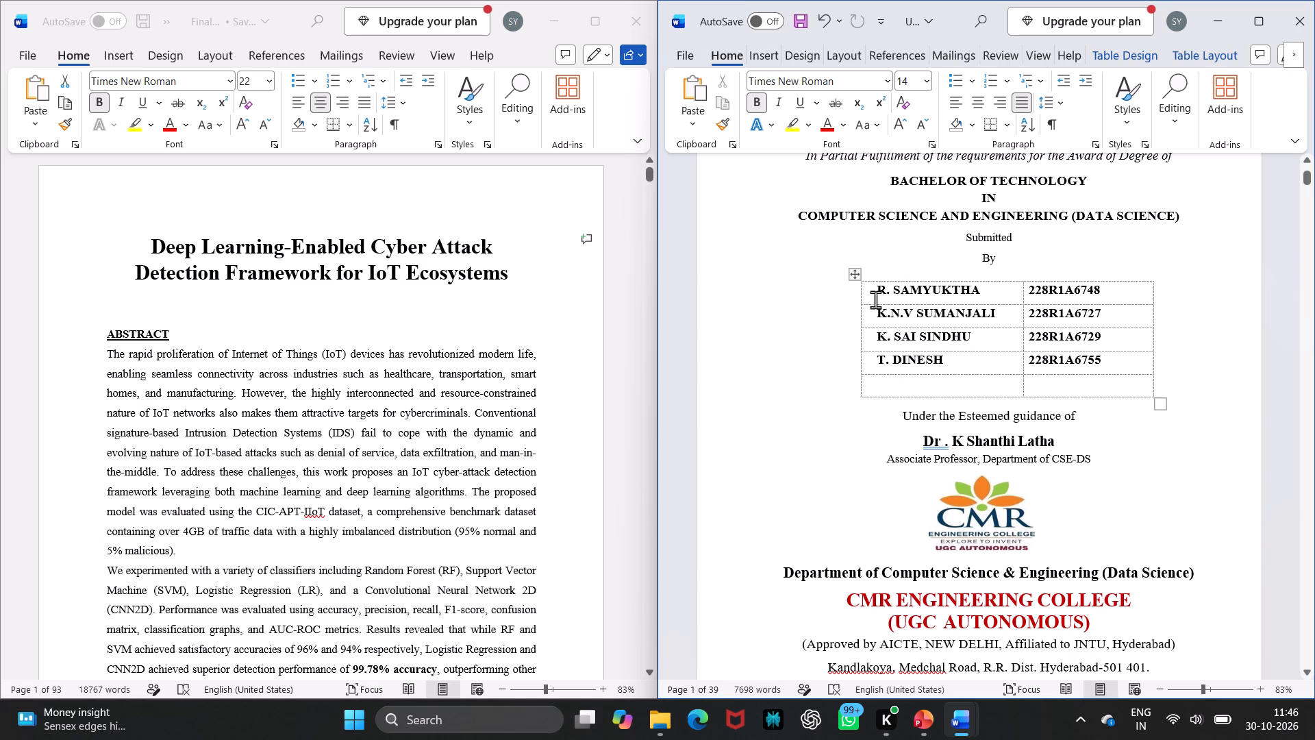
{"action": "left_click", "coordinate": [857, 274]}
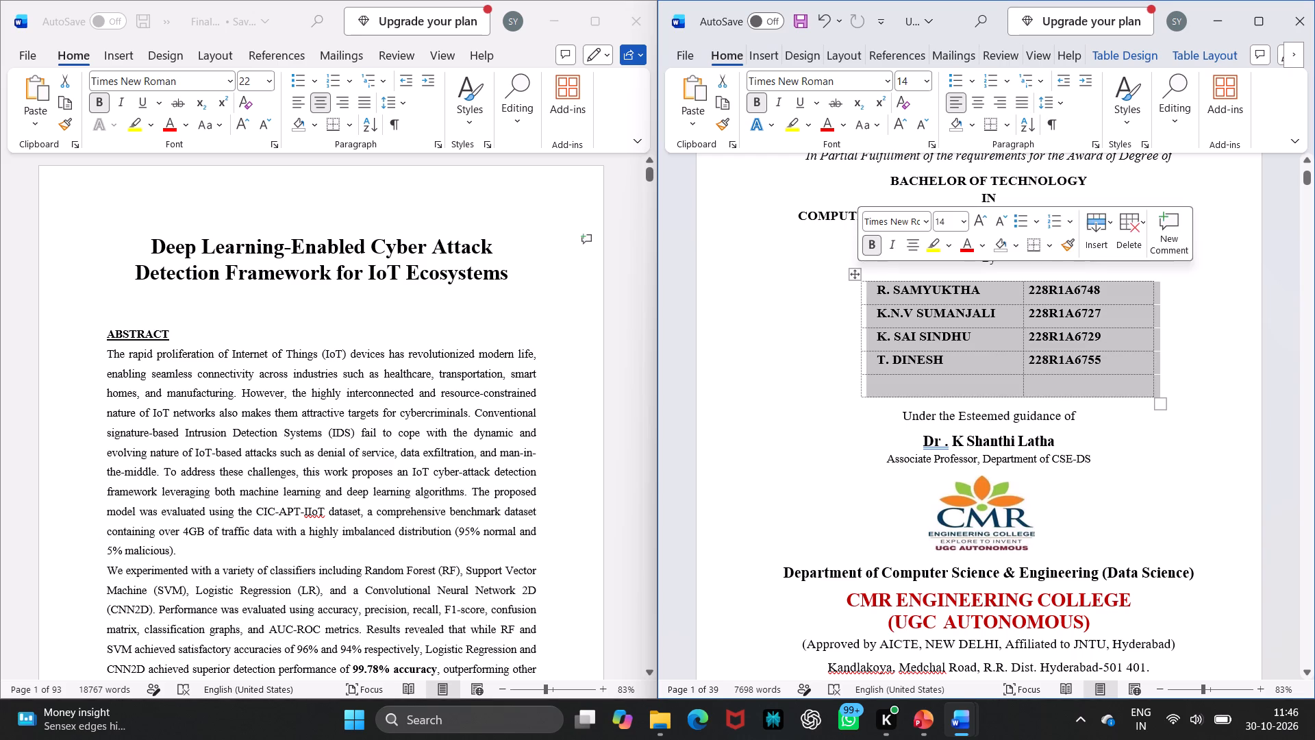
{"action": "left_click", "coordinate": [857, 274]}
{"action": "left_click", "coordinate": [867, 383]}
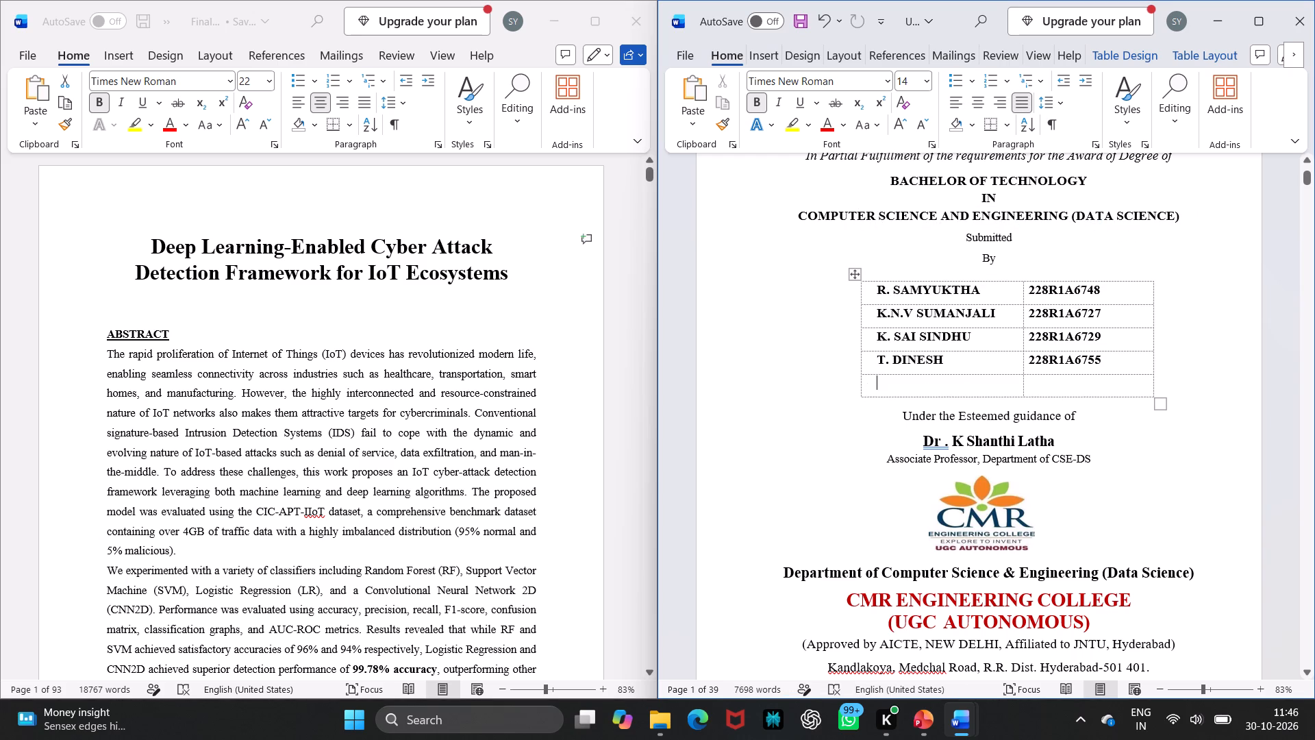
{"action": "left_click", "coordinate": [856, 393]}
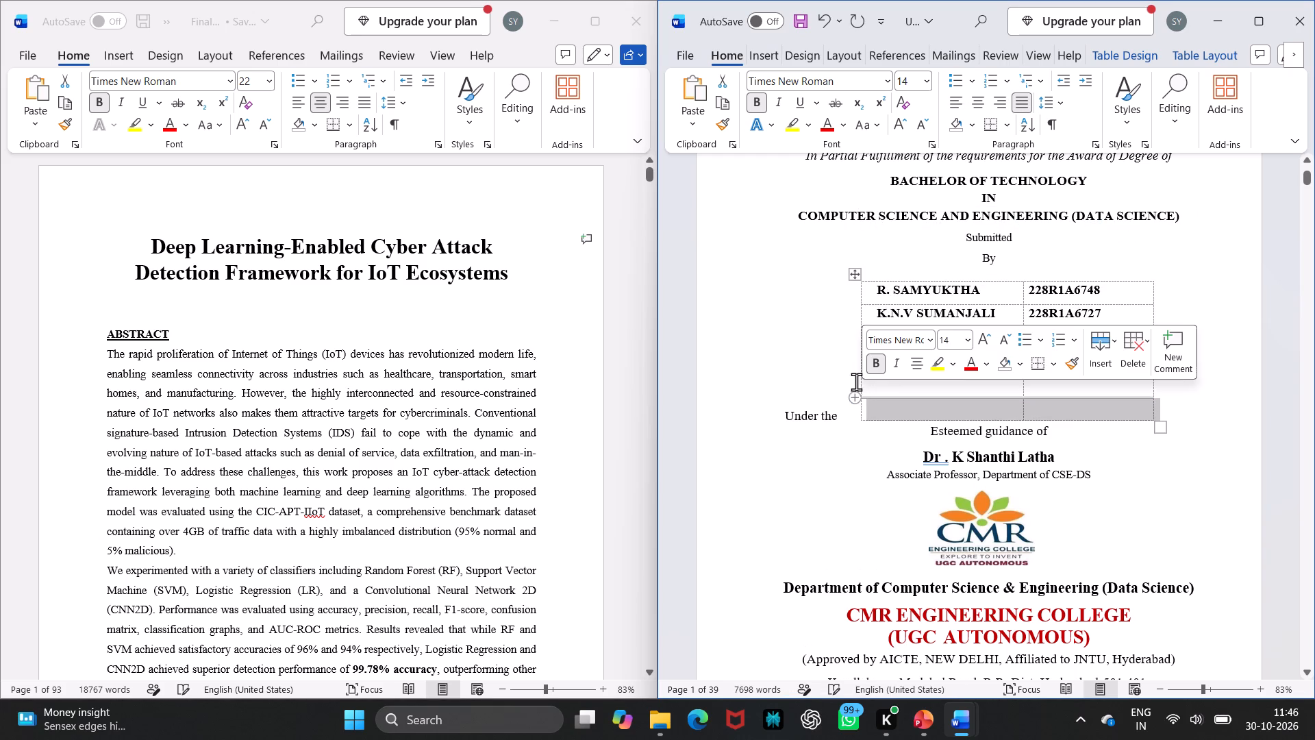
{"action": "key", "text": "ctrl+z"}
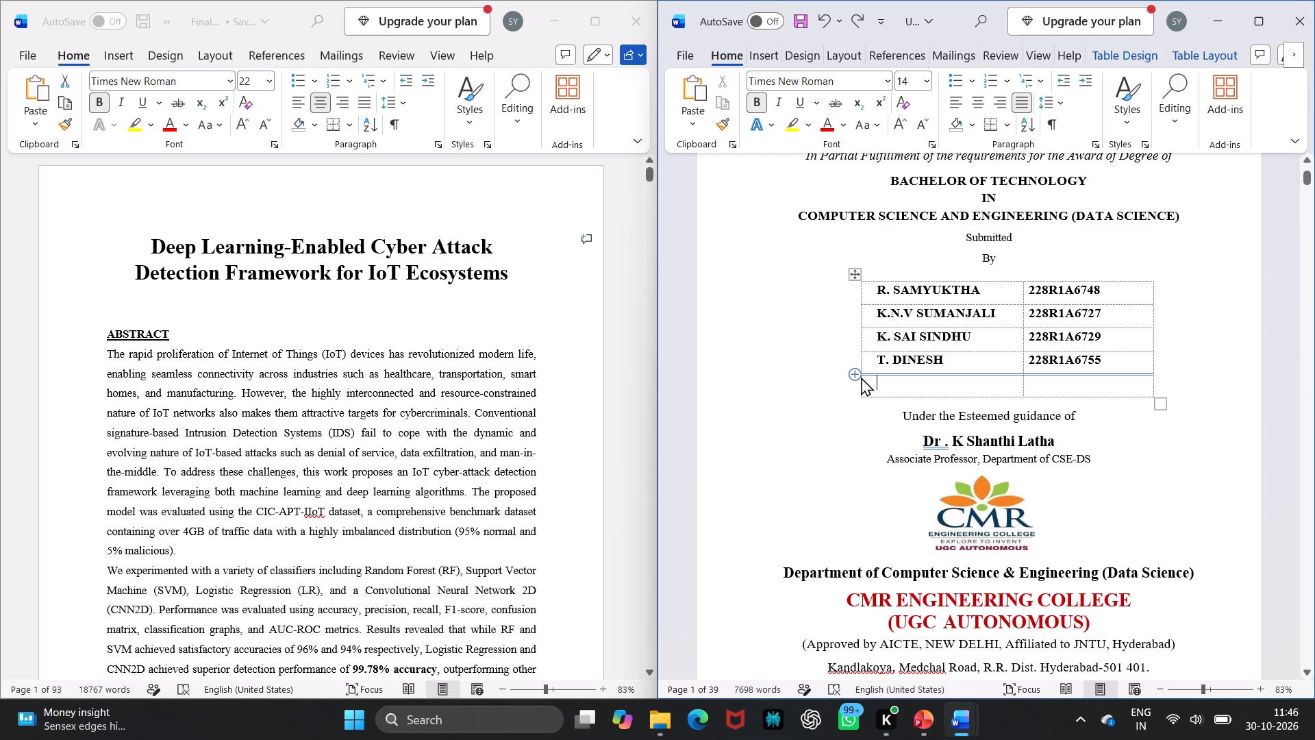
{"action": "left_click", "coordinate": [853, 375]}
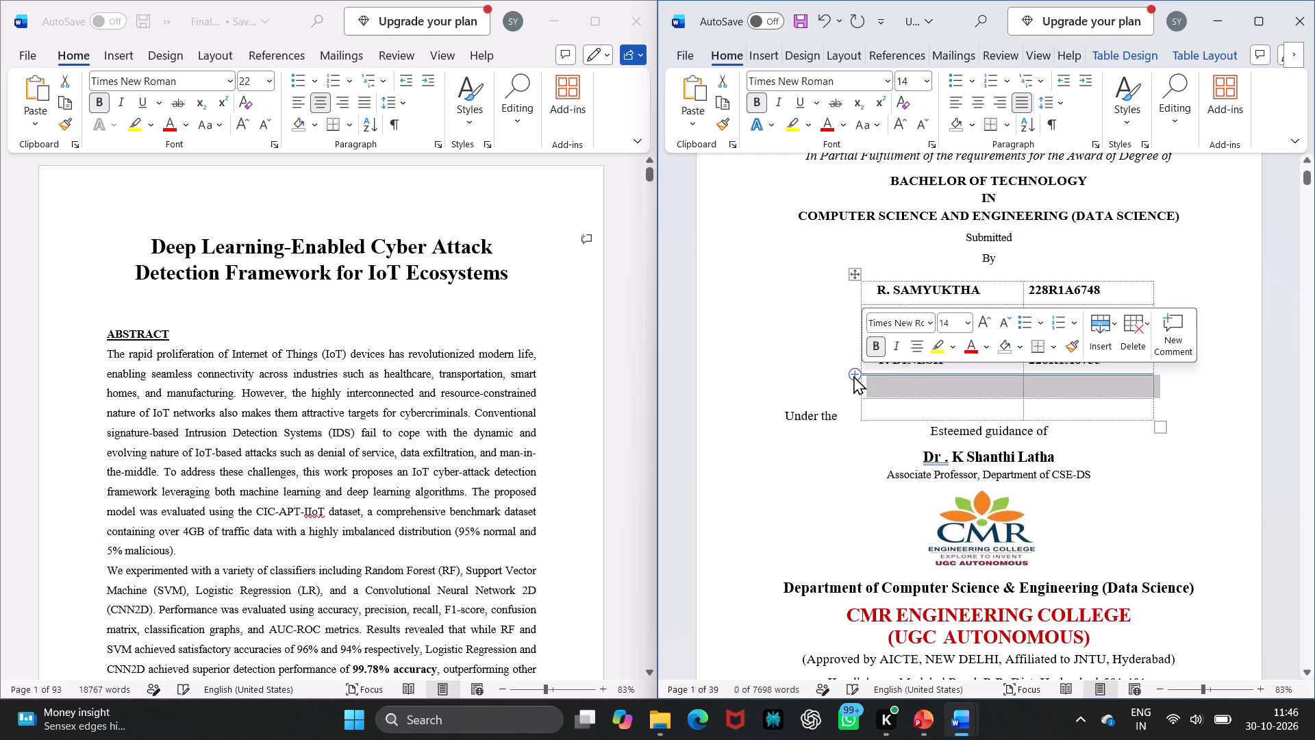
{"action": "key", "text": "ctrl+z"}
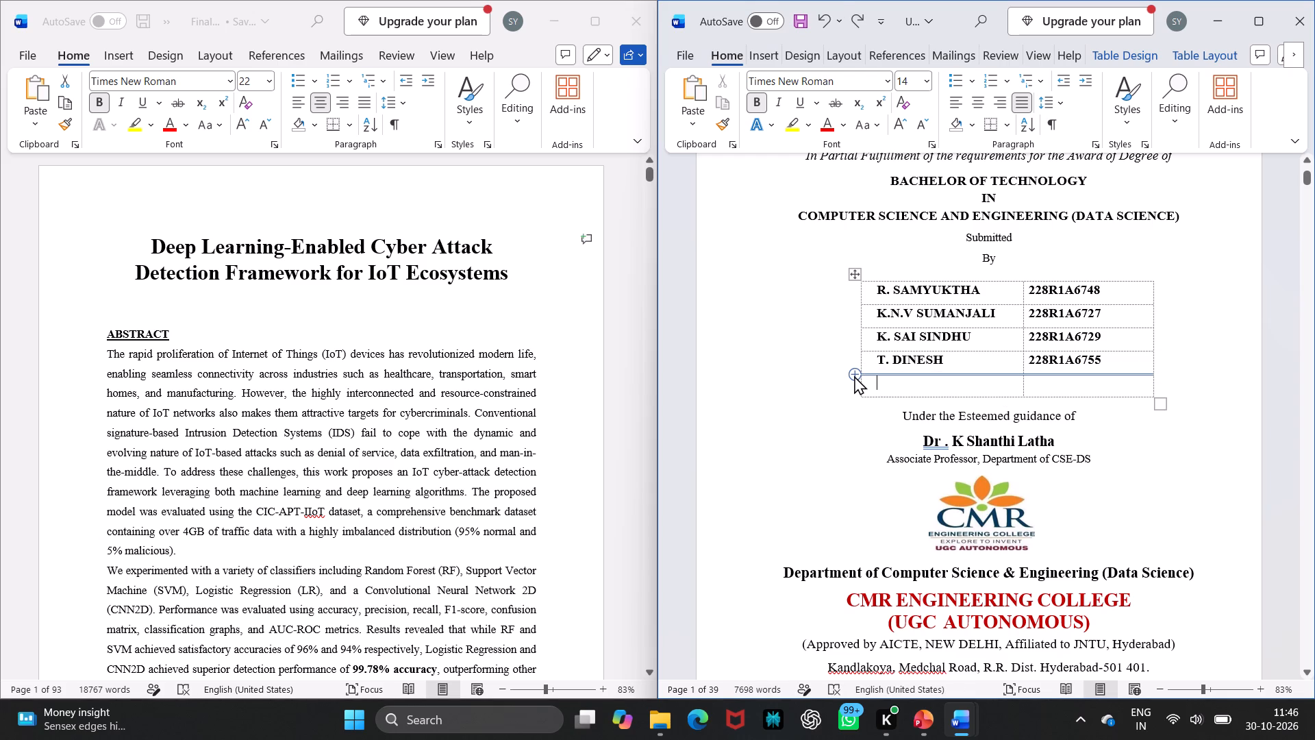
Delete the entire empty last row of the student table.
{"action": "right_click", "coordinate": [854, 375]}
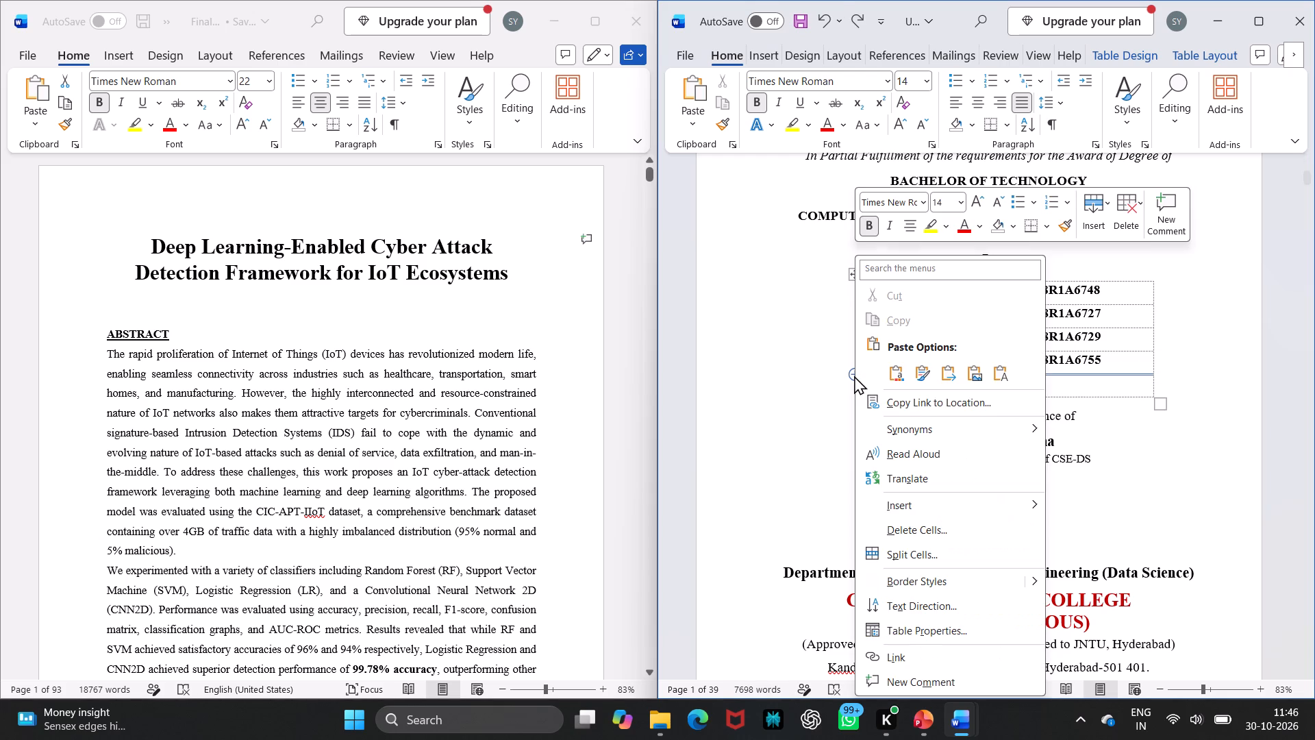
{"action": "left_click", "coordinate": [951, 530]}
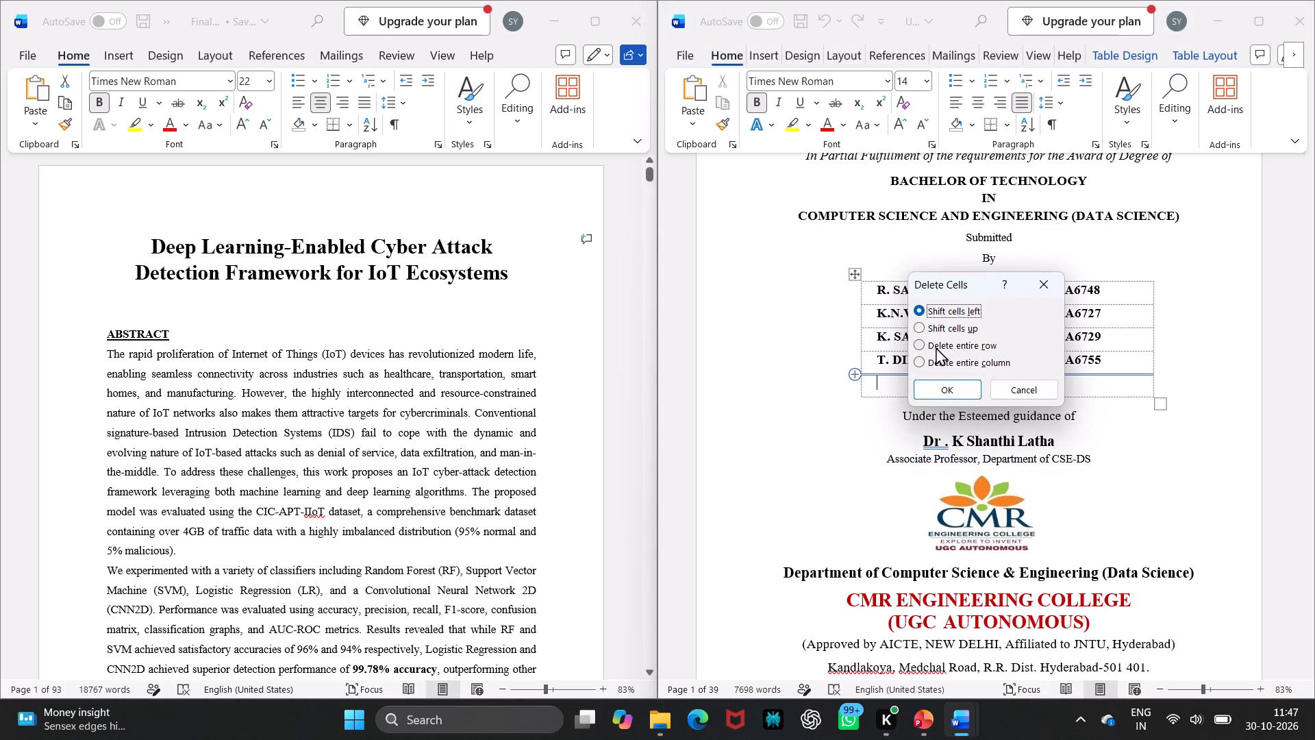
{"action": "left_click", "coordinate": [918, 344]}
{"action": "left_click", "coordinate": [937, 386]}
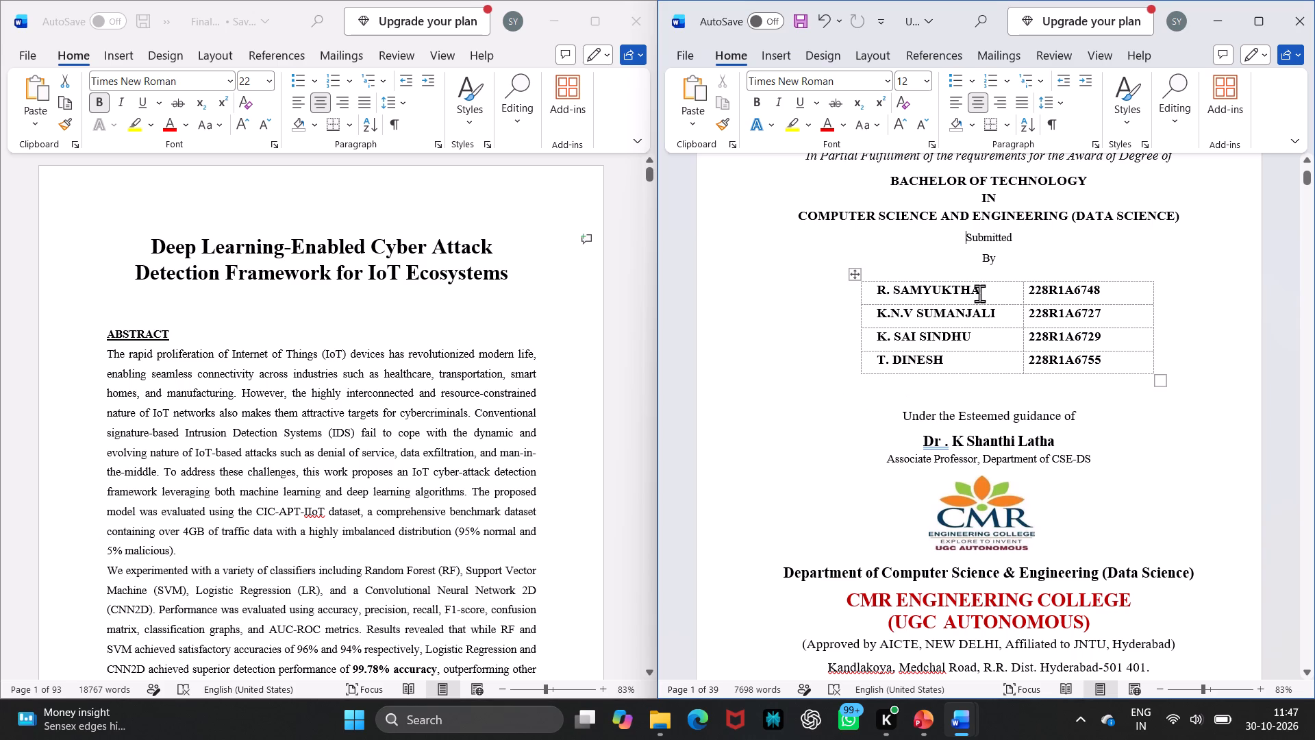
Replace the first student's name in the cover page table with the new team member's name in capitals, keeping the bold size 14 formatting.
{"action": "left_click", "coordinate": [984, 291]}
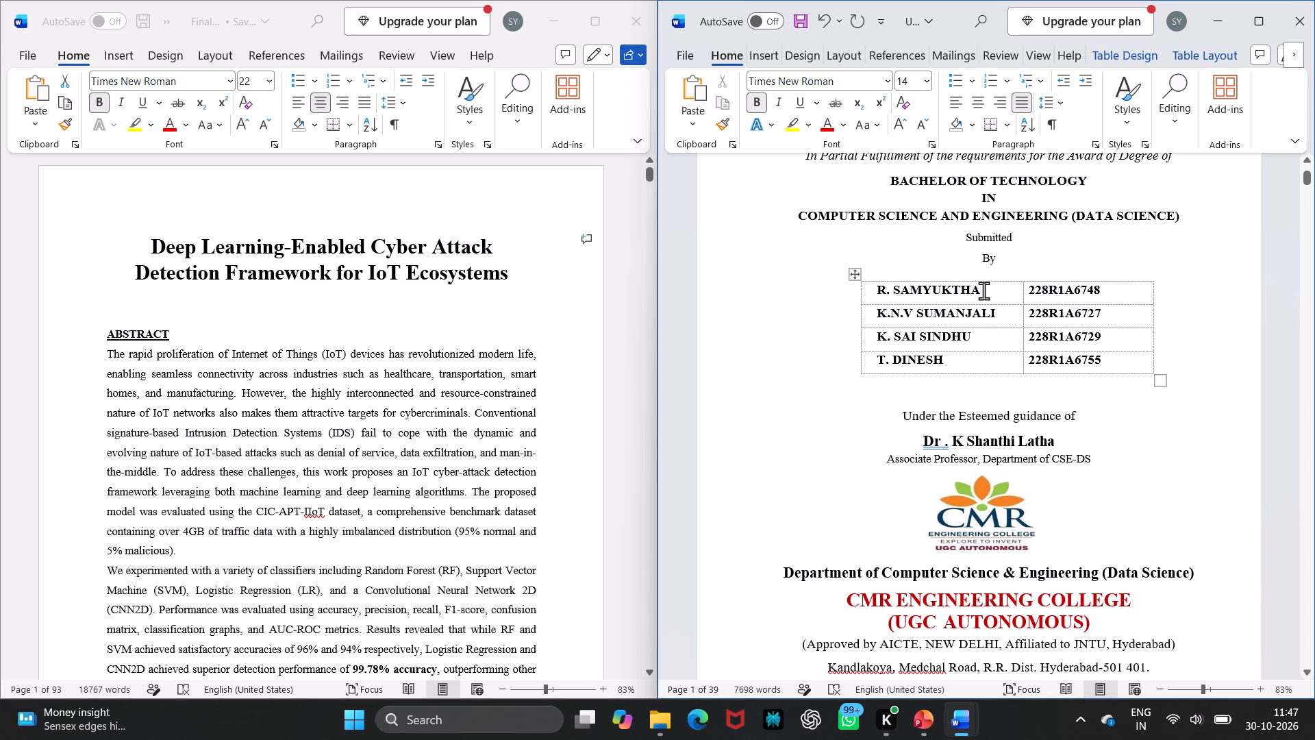
{"action": "key", "text": "ctrl+BackSpace"}
{"action": "key", "text": "ctrl+BackSpace"}
{"action": "key", "text": "ctrl+BackSpace"}
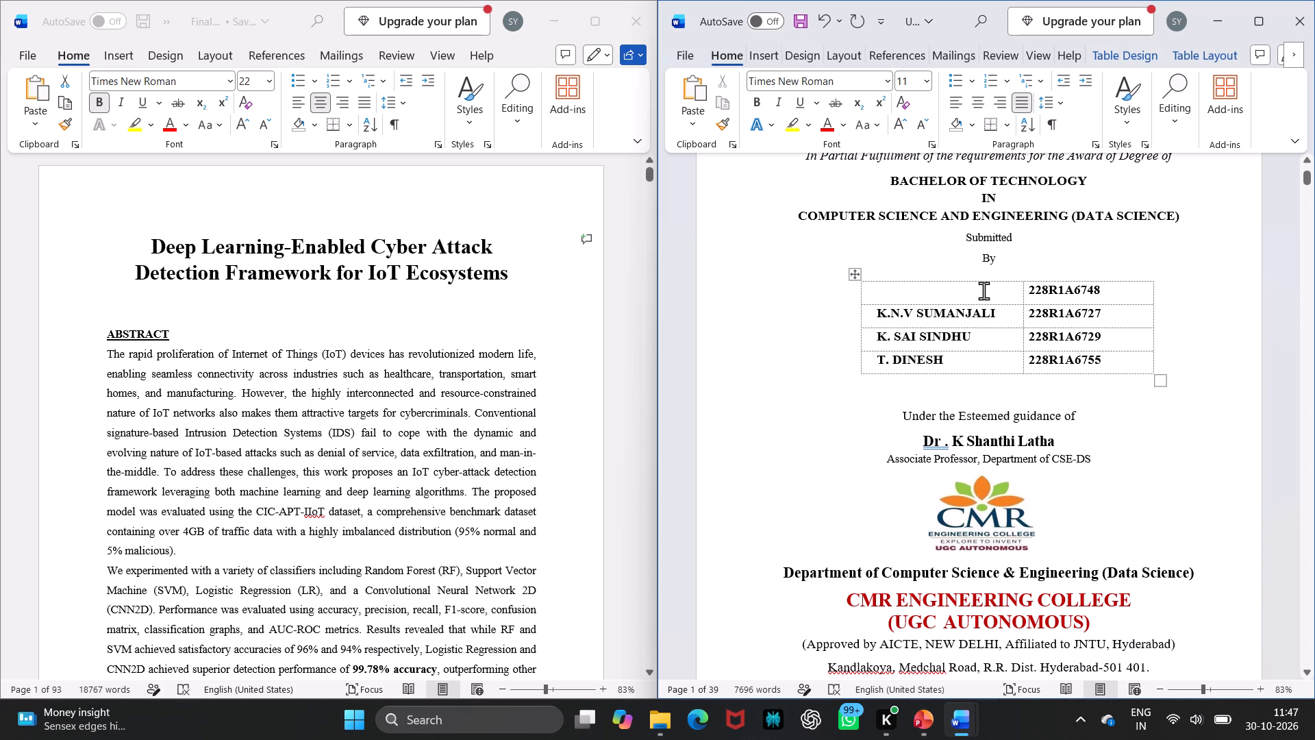
{"action": "key", "text": "shift+y"}
{"action": "key", "text": "BackSpace"}
{"action": "key", "text": "ctrl+z"}
{"action": "key", "text": "ctrl+z"}
{"action": "key", "text": "ctrl+z"}
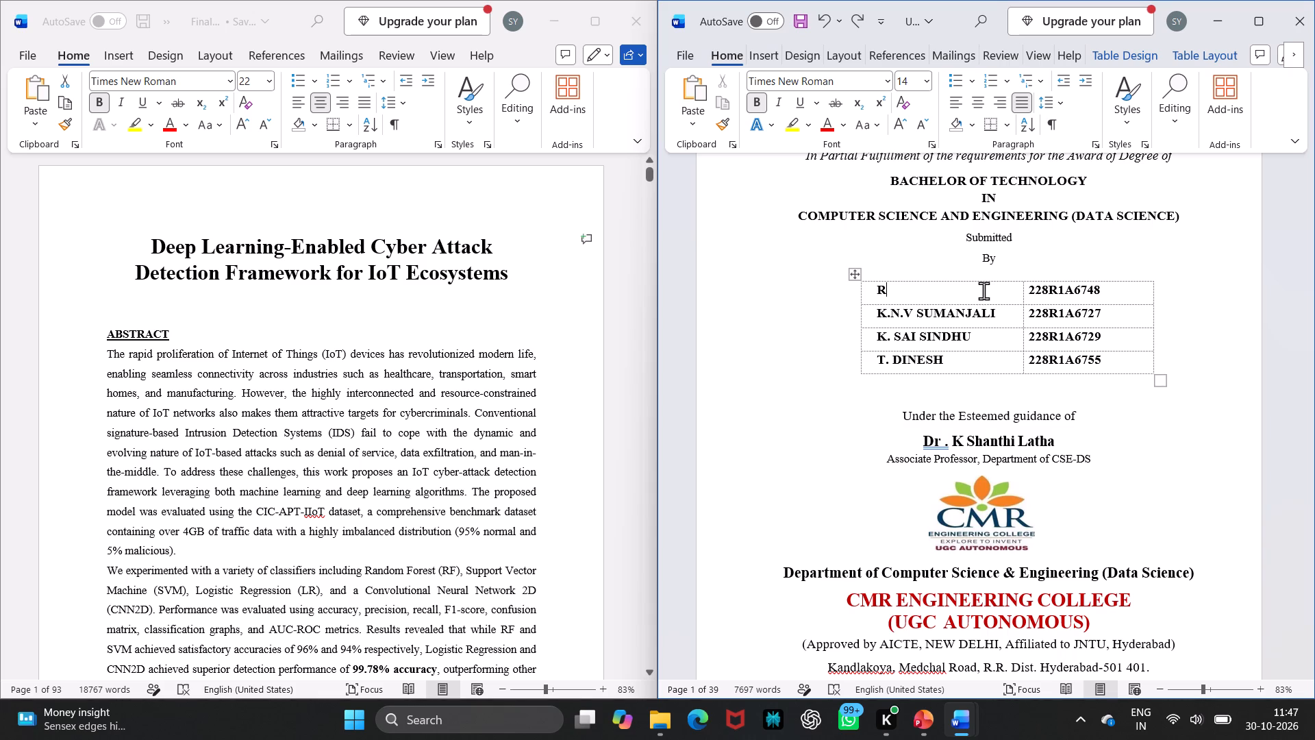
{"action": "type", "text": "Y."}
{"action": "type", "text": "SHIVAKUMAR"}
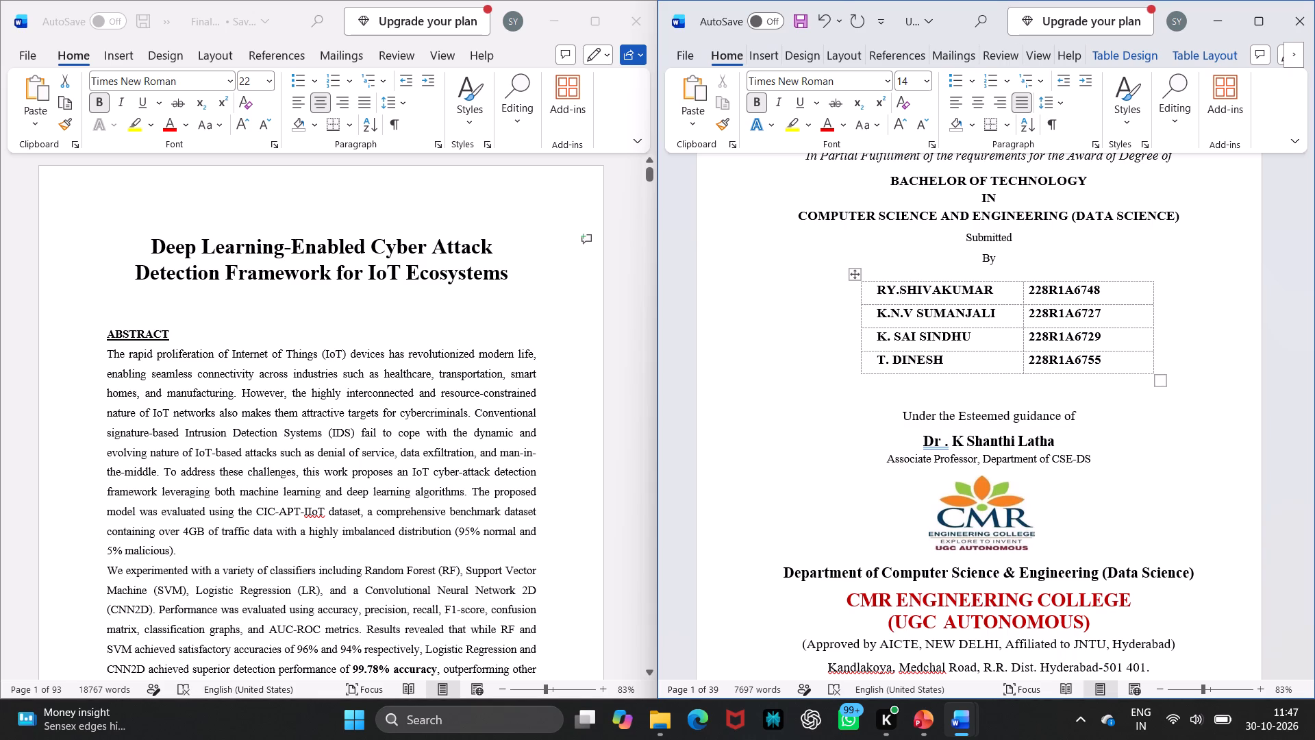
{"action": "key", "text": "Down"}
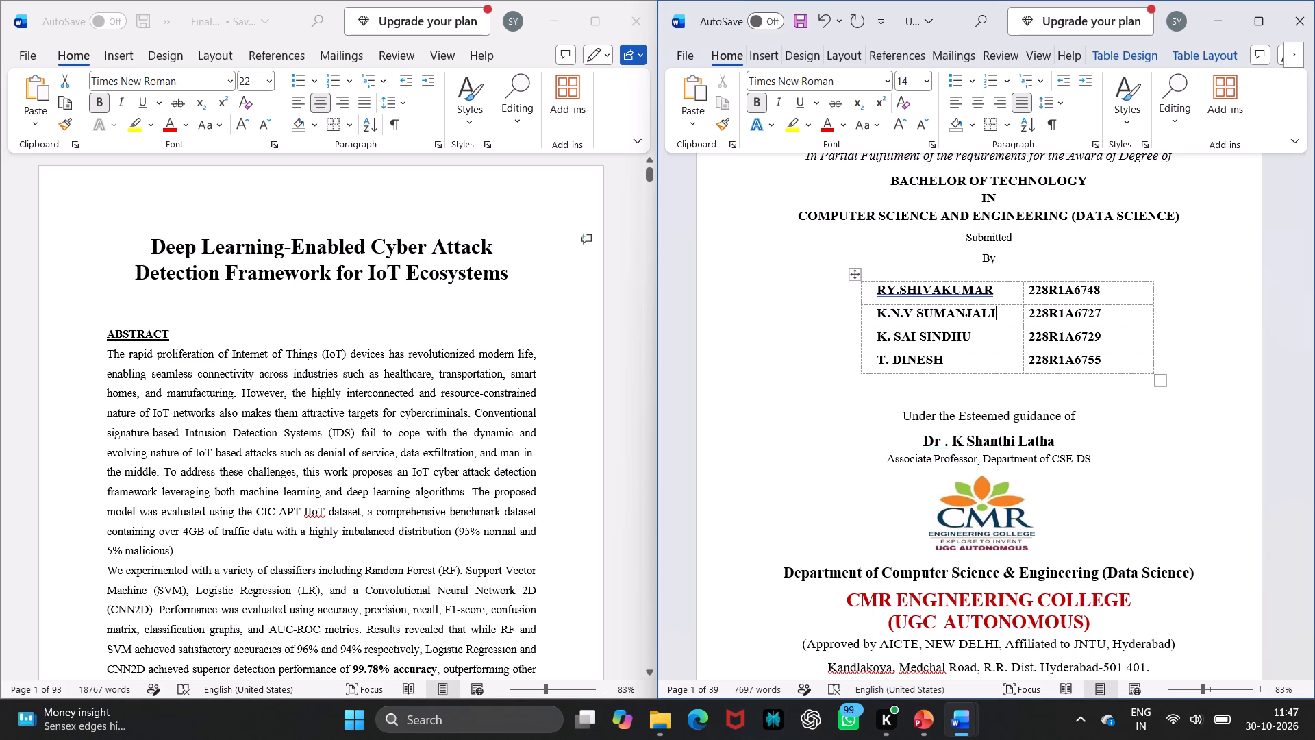
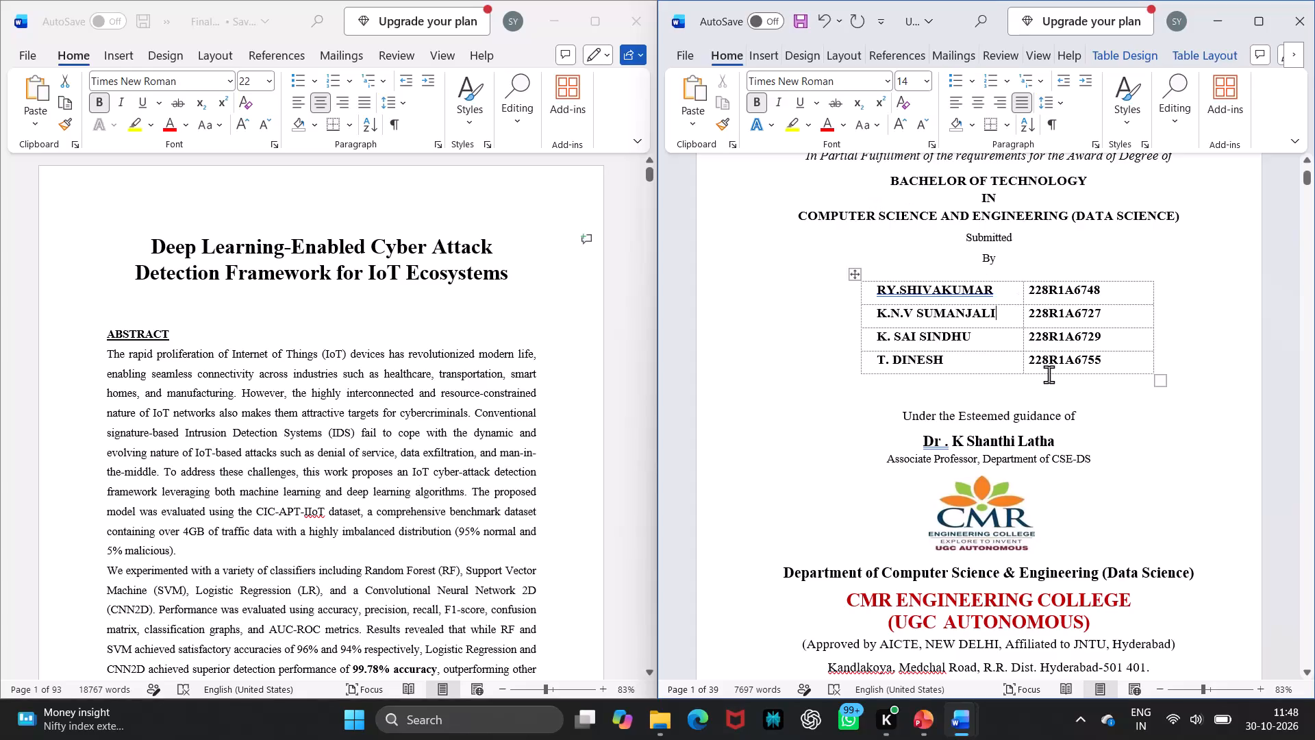
Replace the second student's name in the cover page table with the new team member's name in capitals.
{"action": "key", "text": "ctrl+BackSpace"}
{"action": "key", "text": "ctrl+BackSpace"}
{"action": "key", "text": "ctrl+BackSpace"}
{"action": "key", "text": "ctrl+BackSpace"}
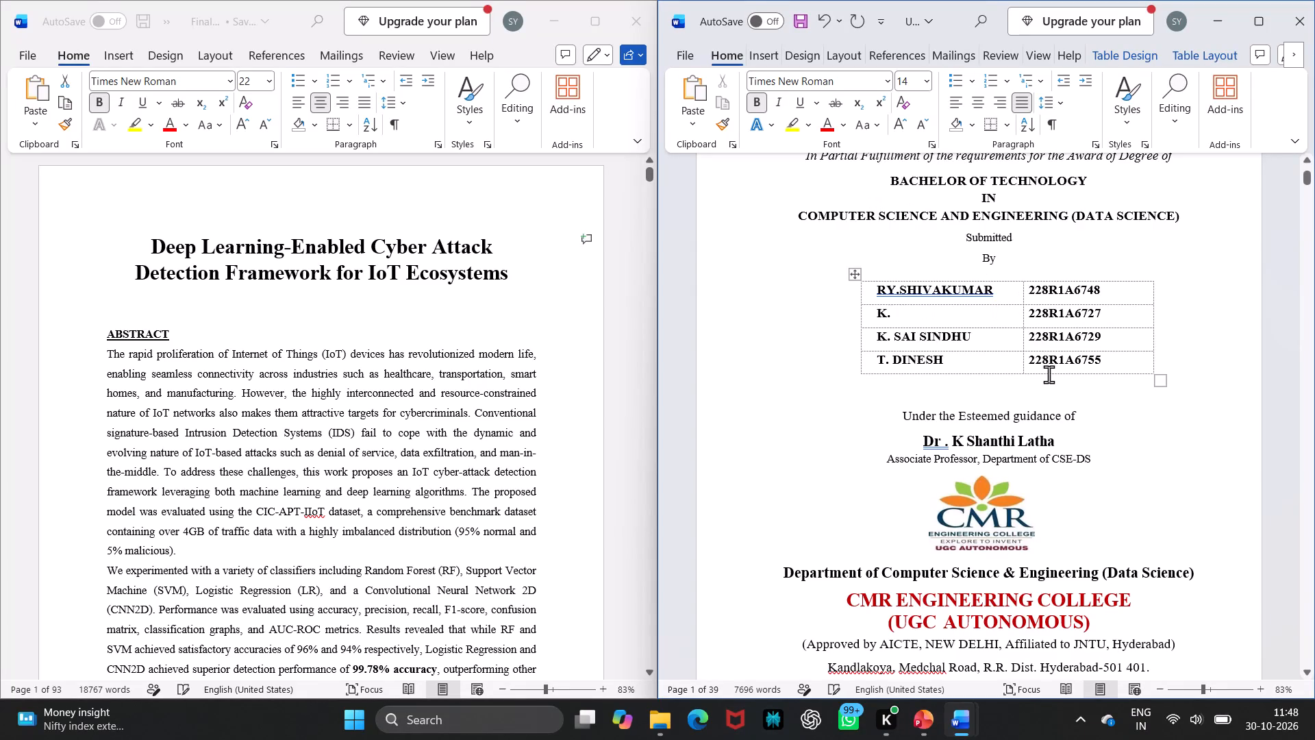
{"action": "key", "text": "BackSpace"}
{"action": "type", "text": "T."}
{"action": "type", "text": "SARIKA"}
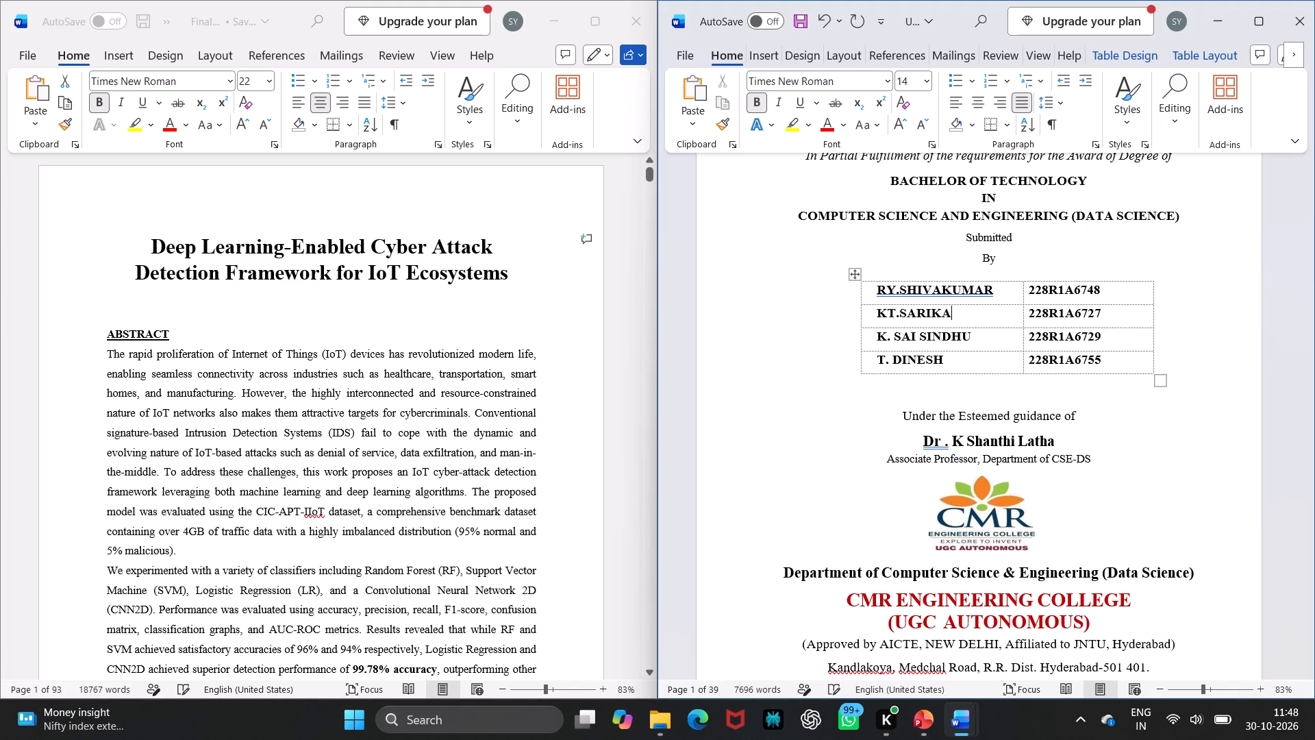
Replace the third student's name in the cover page table with the new team member's name in capitals.
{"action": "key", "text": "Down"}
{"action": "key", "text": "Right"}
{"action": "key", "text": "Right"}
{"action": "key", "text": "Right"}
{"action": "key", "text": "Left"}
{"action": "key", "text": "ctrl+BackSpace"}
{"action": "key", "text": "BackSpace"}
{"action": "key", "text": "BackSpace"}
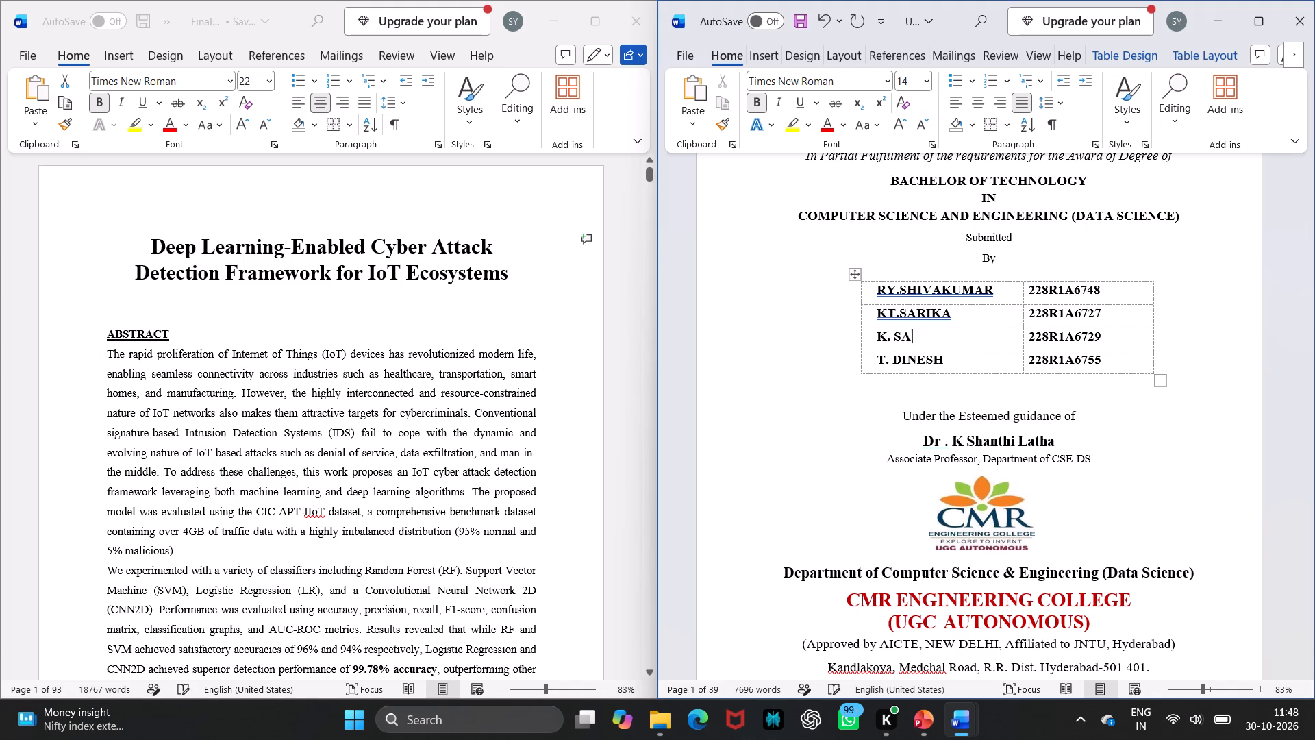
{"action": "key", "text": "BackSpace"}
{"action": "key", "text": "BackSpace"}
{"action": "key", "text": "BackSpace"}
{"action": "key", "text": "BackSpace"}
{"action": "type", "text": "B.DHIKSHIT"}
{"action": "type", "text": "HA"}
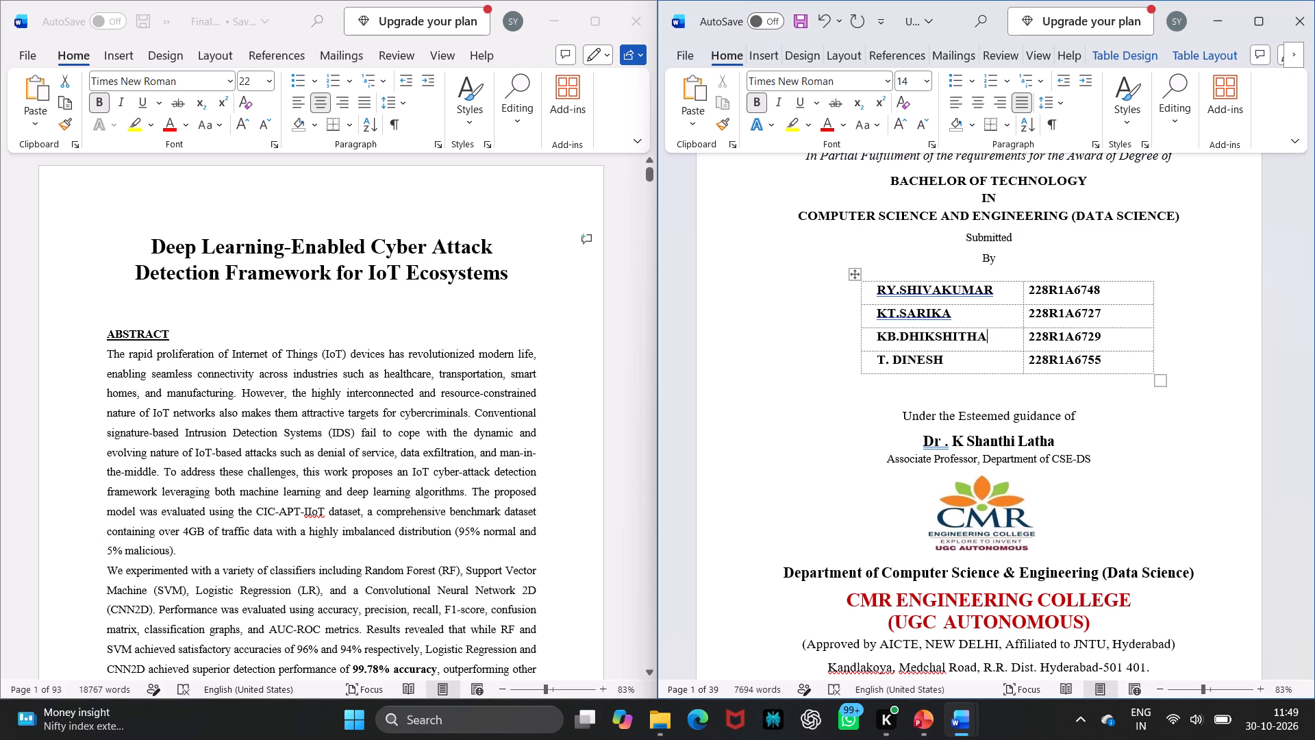
Replace the fourth student's name in the cover page table with the new team member's name in capitals.
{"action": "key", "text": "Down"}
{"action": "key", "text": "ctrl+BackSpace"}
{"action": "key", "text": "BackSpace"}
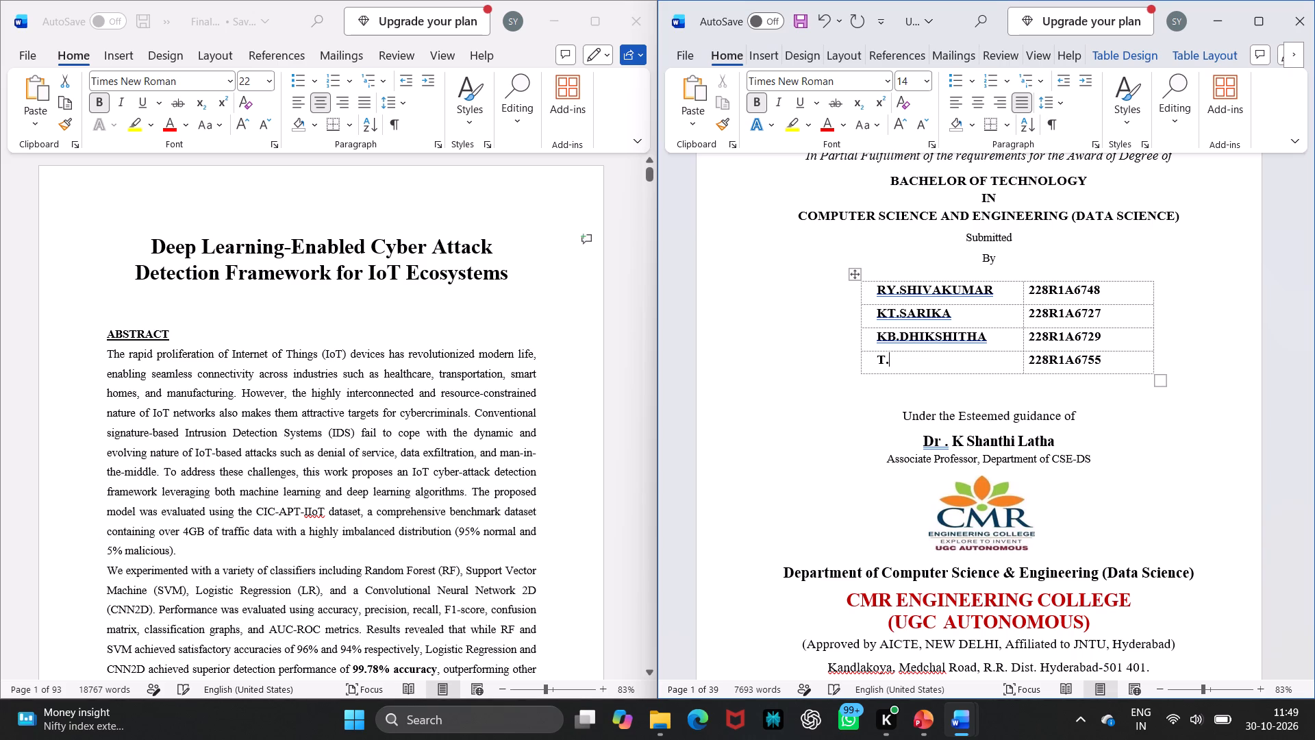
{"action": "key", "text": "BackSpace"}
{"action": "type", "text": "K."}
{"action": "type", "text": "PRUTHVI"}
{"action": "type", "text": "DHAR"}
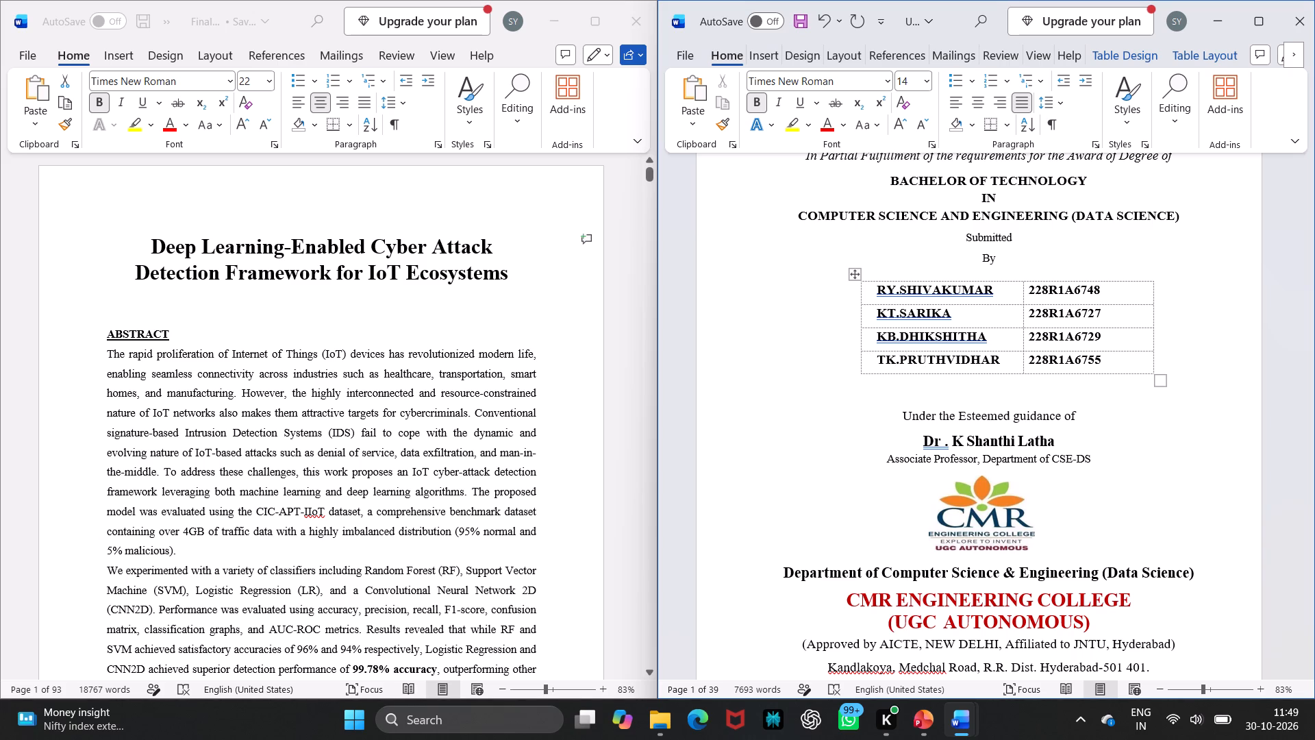
Delete the leftover old initial in front of each of the four student names, working from the last row up to the first.
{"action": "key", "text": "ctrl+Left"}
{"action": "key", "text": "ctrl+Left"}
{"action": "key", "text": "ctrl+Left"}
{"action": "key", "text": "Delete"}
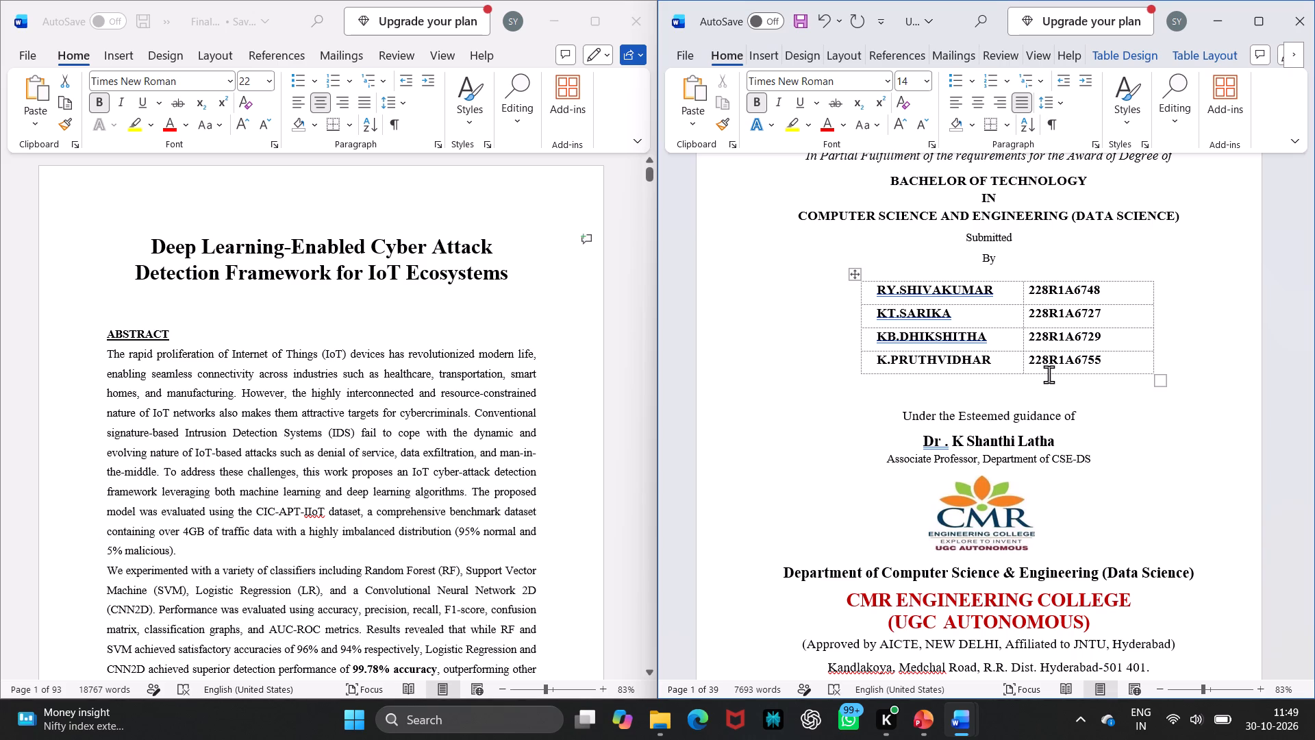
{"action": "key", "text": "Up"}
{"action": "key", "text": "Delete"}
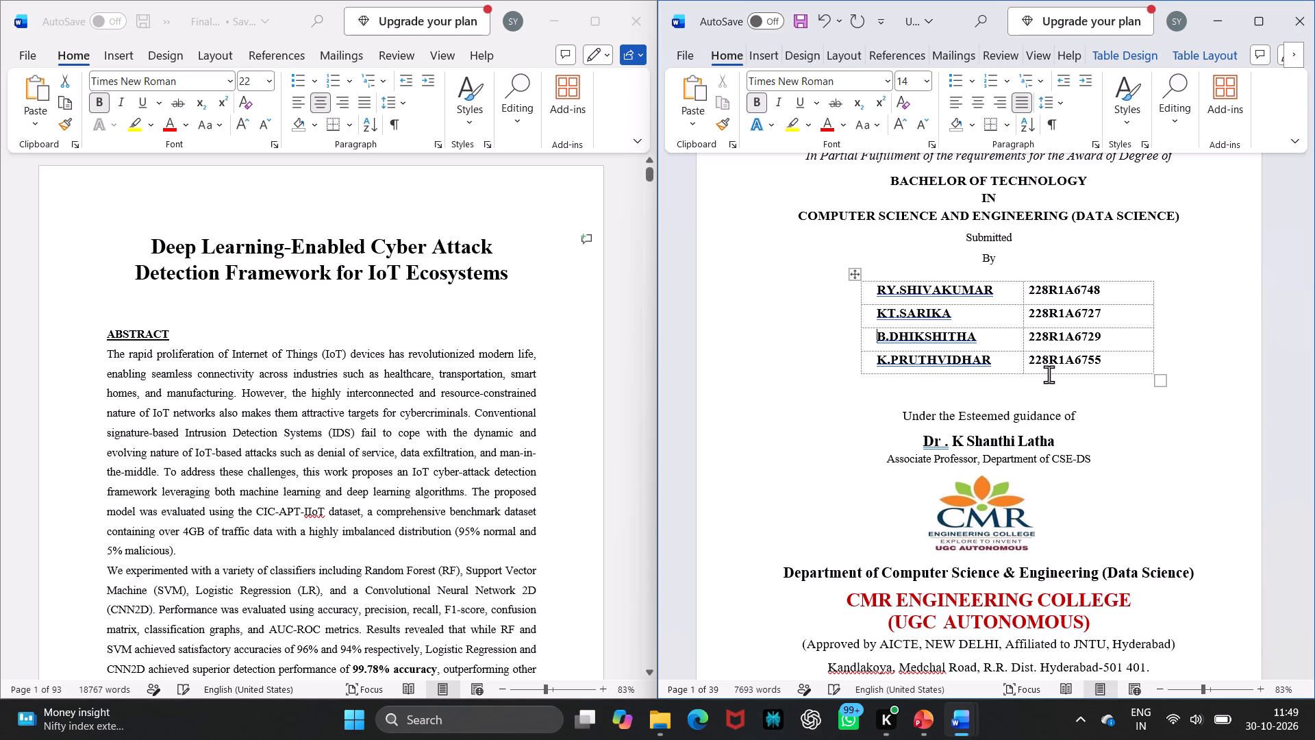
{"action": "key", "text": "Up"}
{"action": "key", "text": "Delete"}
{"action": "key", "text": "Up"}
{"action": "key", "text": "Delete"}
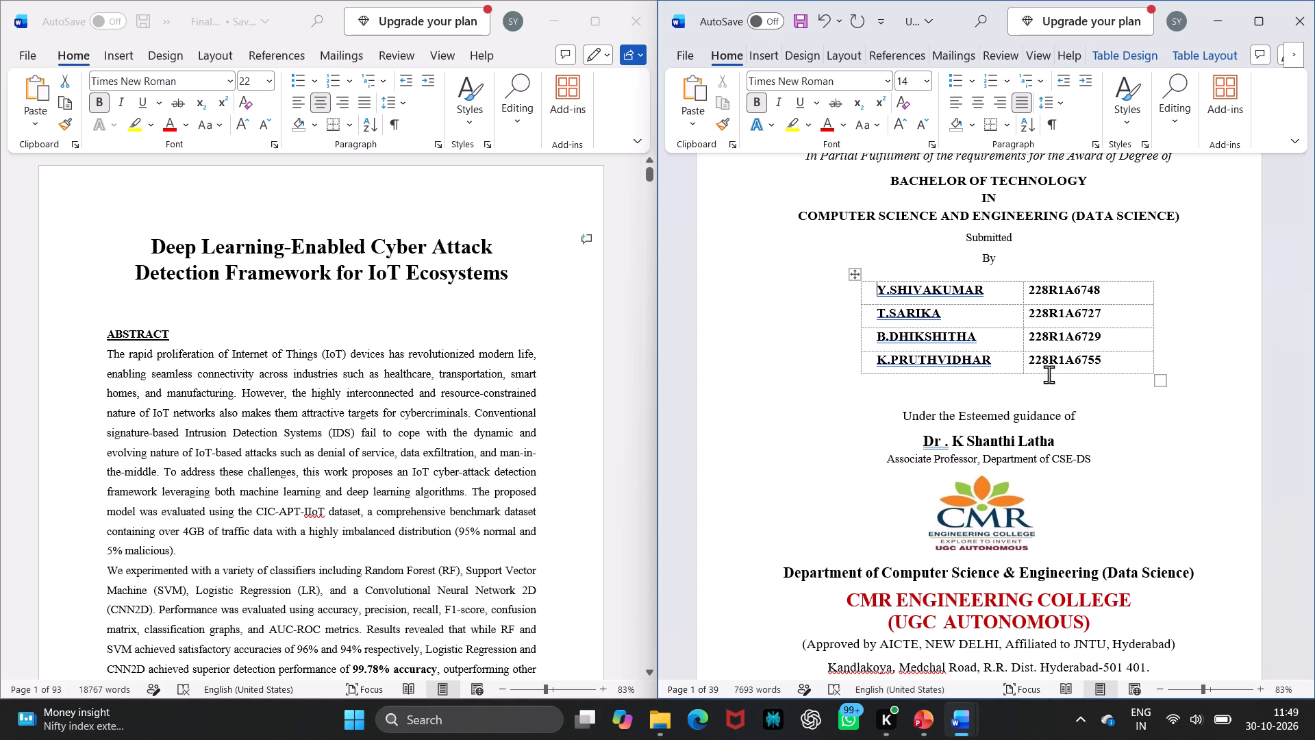
Update the first student's roll number with the year prefix 23 and a new two-character ending in non-bold text.
{"action": "left_click", "coordinate": [1042, 291]}
{"action": "key", "text": "BackSpace"}
{"action": "key", "text": "3"}
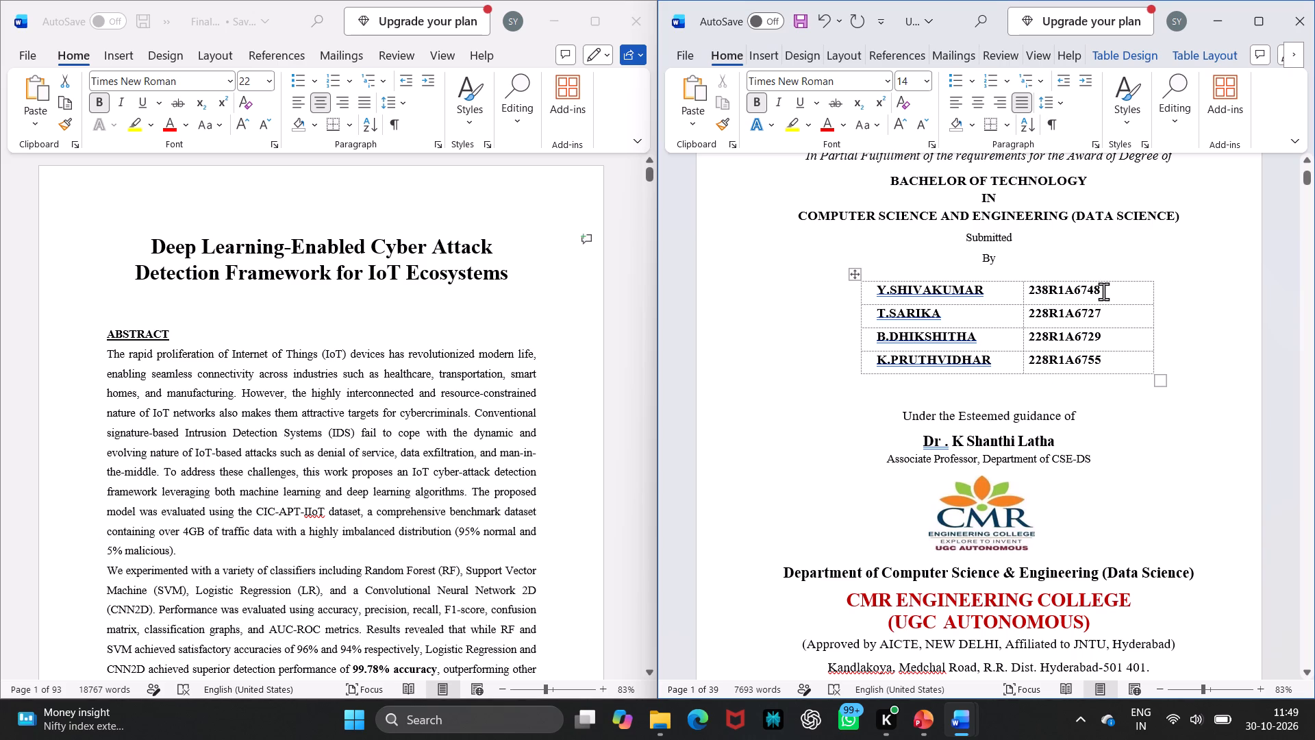
{"action": "left_click", "coordinate": [1103, 291]}
{"action": "key", "text": "BackSpace"}
{"action": "key", "text": "BackSpace"}
{"action": "type", "text": "K2"}
{"action": "key", "text": "BackSpace"}
{"action": "key", "text": "BackSpace"}
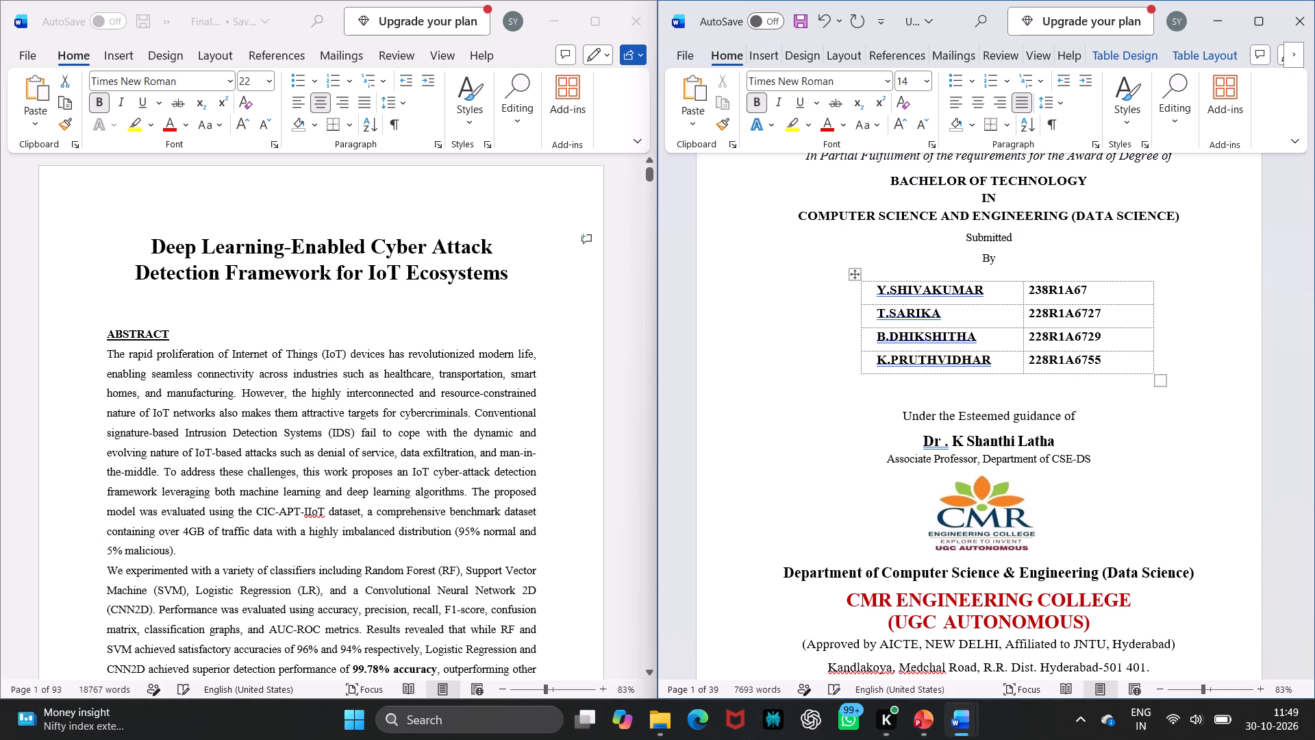
{"action": "left_click", "coordinate": [752, 103]}
{"action": "type", "text": "K2"}
Replace the last two characters of the second, third and fourth students' roll numbers with the new members' endings.
{"action": "left_click", "coordinate": [1104, 314]}
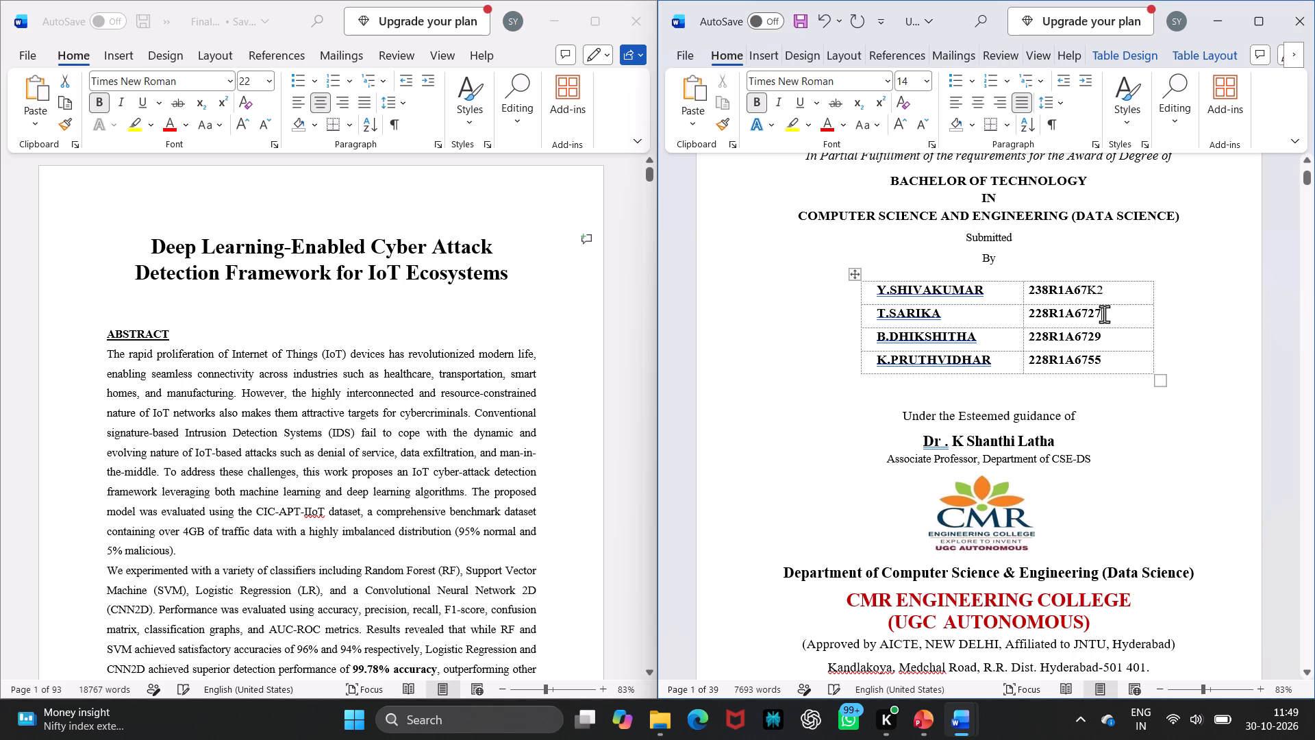
{"action": "key", "text": "BackSpace"}
{"action": "key", "text": "BackSpace"}
{"action": "type", "text": "J7"}
{"action": "key", "text": "Down"}
{"action": "key", "text": "BackSpace"}
{"action": "key", "text": "BackSpace"}
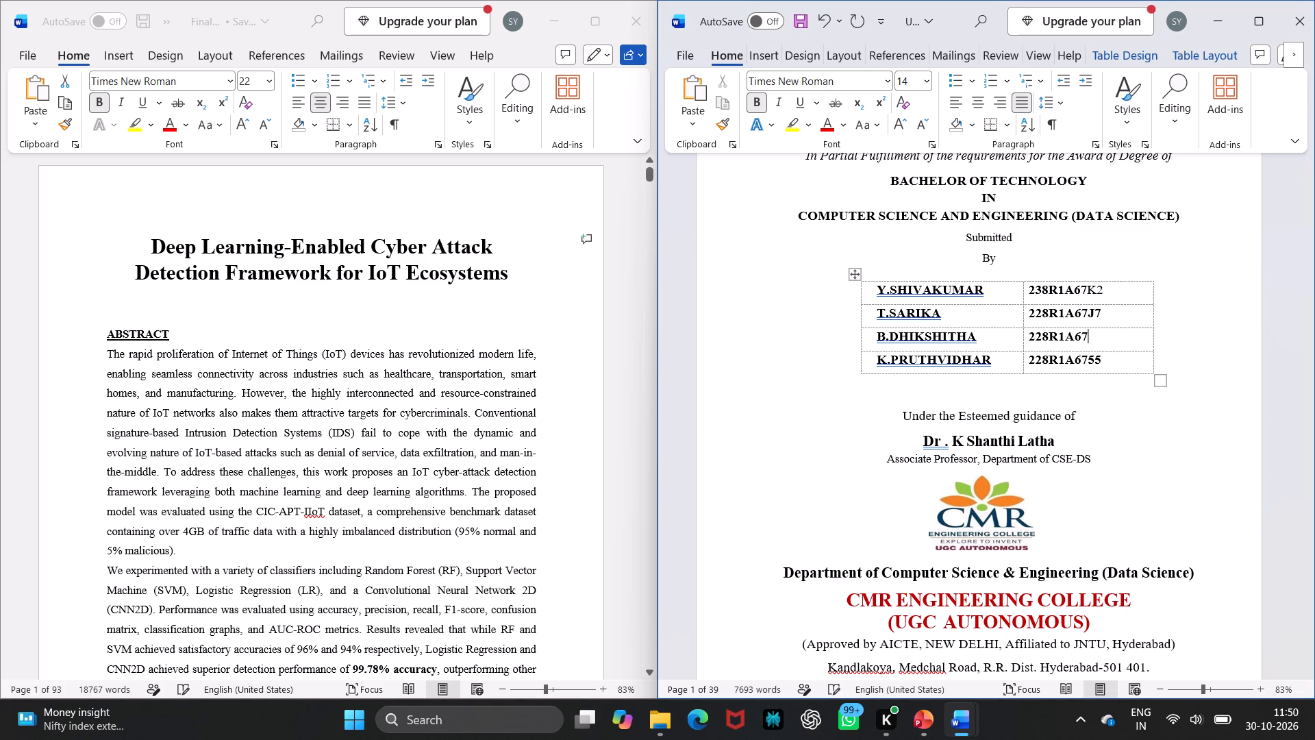
{"action": "type", "text": "D4"}
{"action": "key", "text": "Down"}
{"action": "key", "text": "BackSpace"}
{"action": "key", "text": "BackSpace"}
{"action": "type", "text": "G0"}
Change the year prefix to 23 in the fourth, third and second students' roll numbers.
{"action": "key", "text": "ctrl+Left"}
{"action": "key", "text": "Right"}
{"action": "key", "text": "Right"}
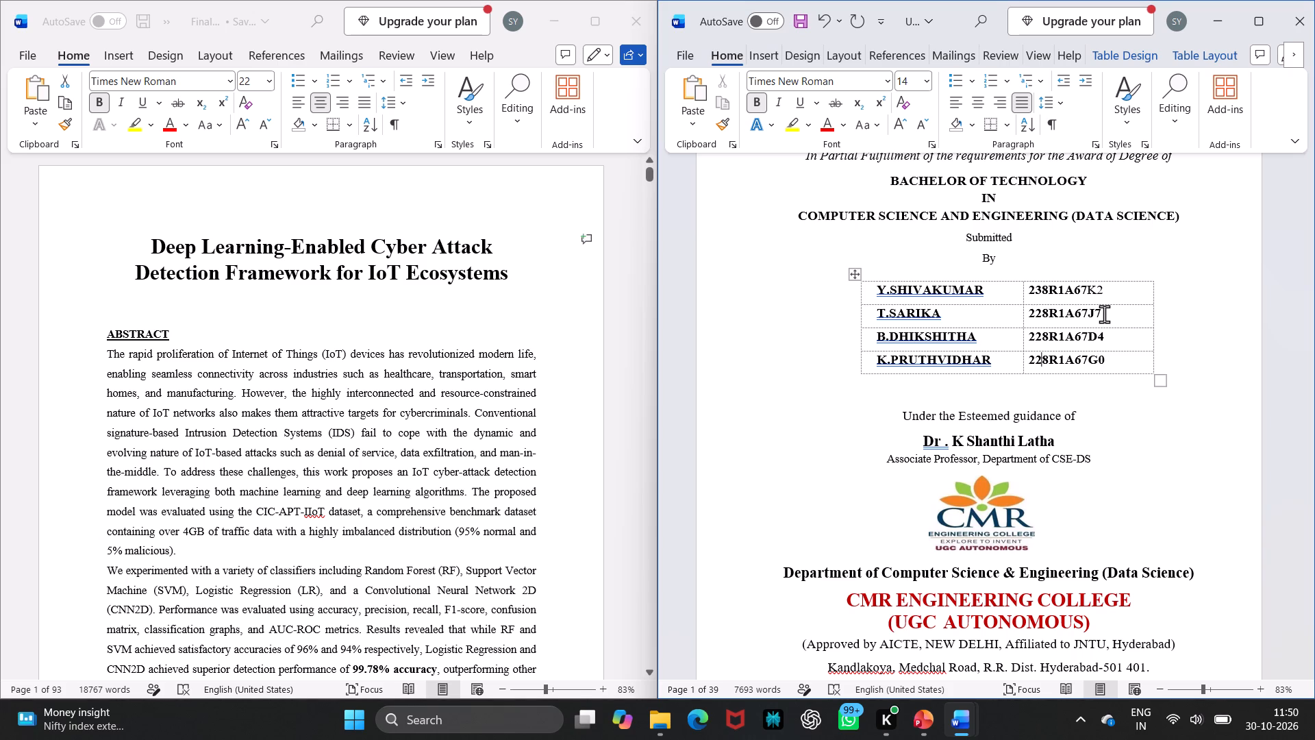
{"action": "key", "text": "BackSpace"}
{"action": "key", "text": "3"}
{"action": "key", "text": "Up"}
{"action": "key", "text": "BackSpace"}
{"action": "key", "text": "3"}
{"action": "key", "text": "Up"}
{"action": "key", "text": "BackSpace"}
{"action": "key", "text": "3"}
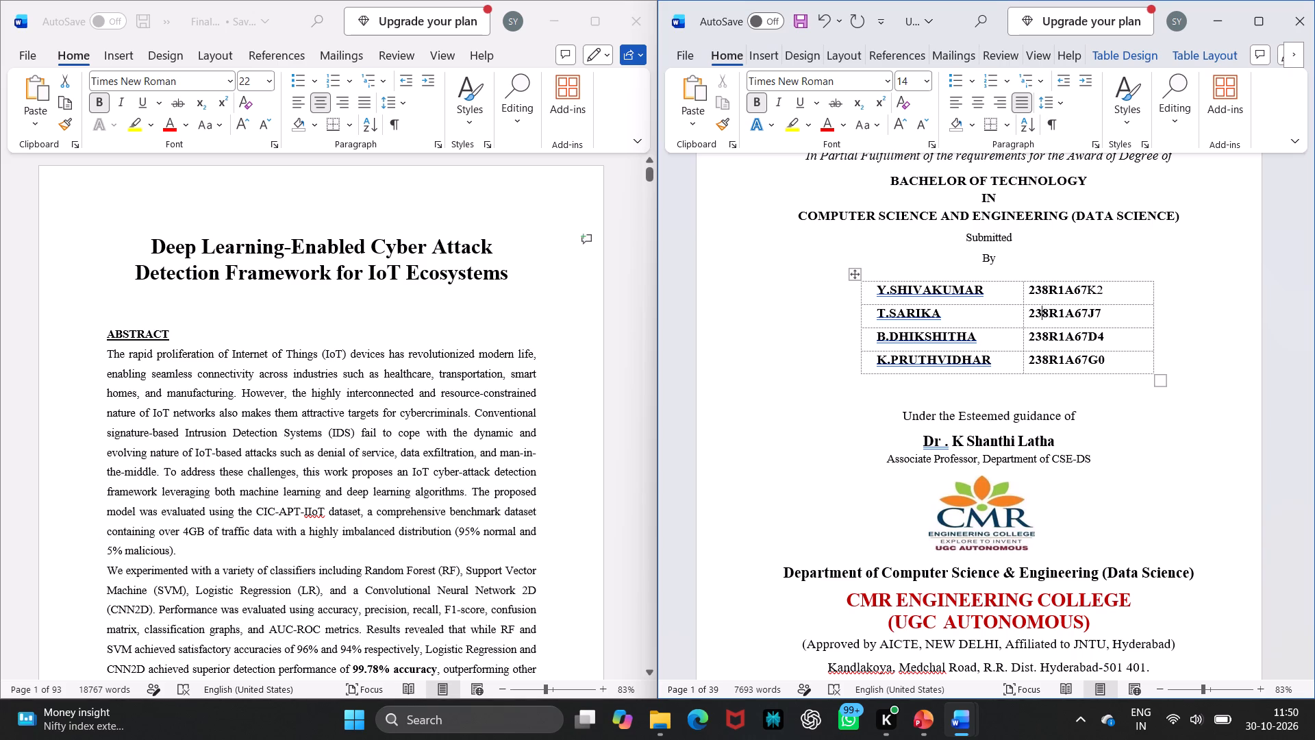
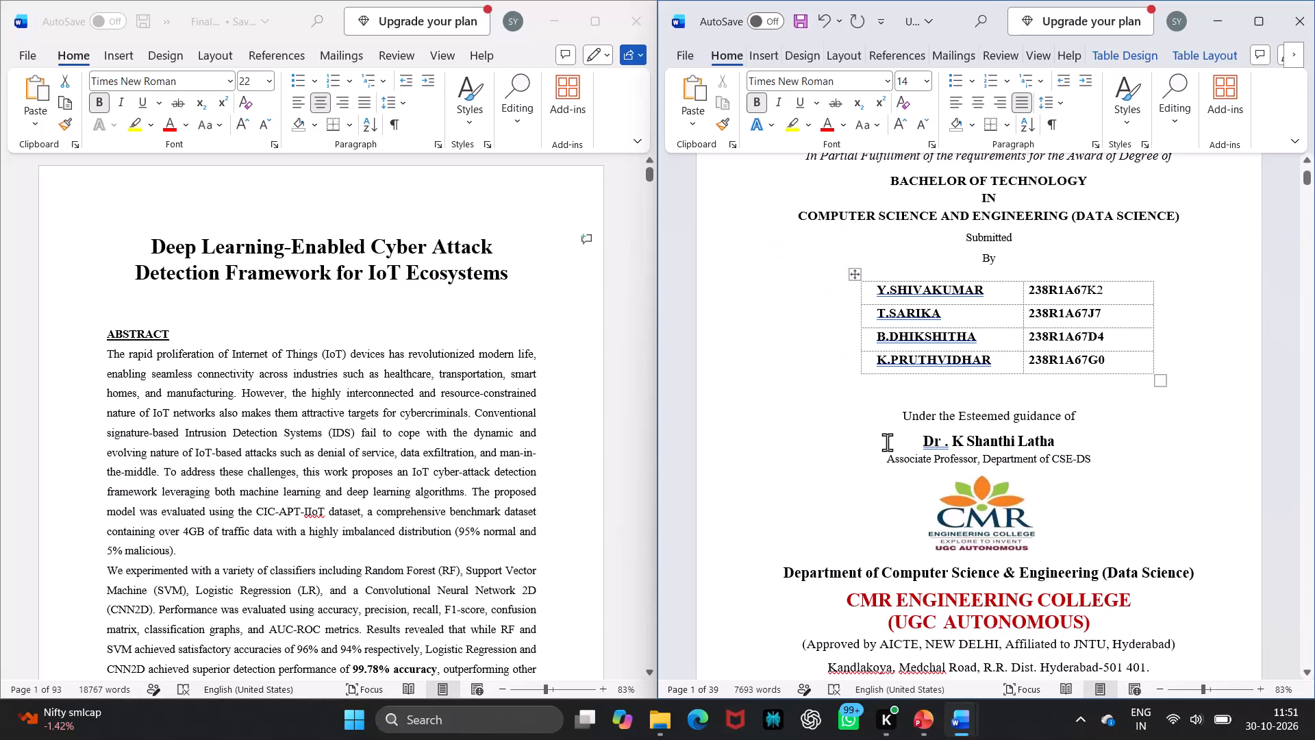
Review the cover page from the project title through the student table to the academic year.
{"action": "scroll", "coordinate": [887, 442], "scroll_direction": "down", "scroll_amount": 1}
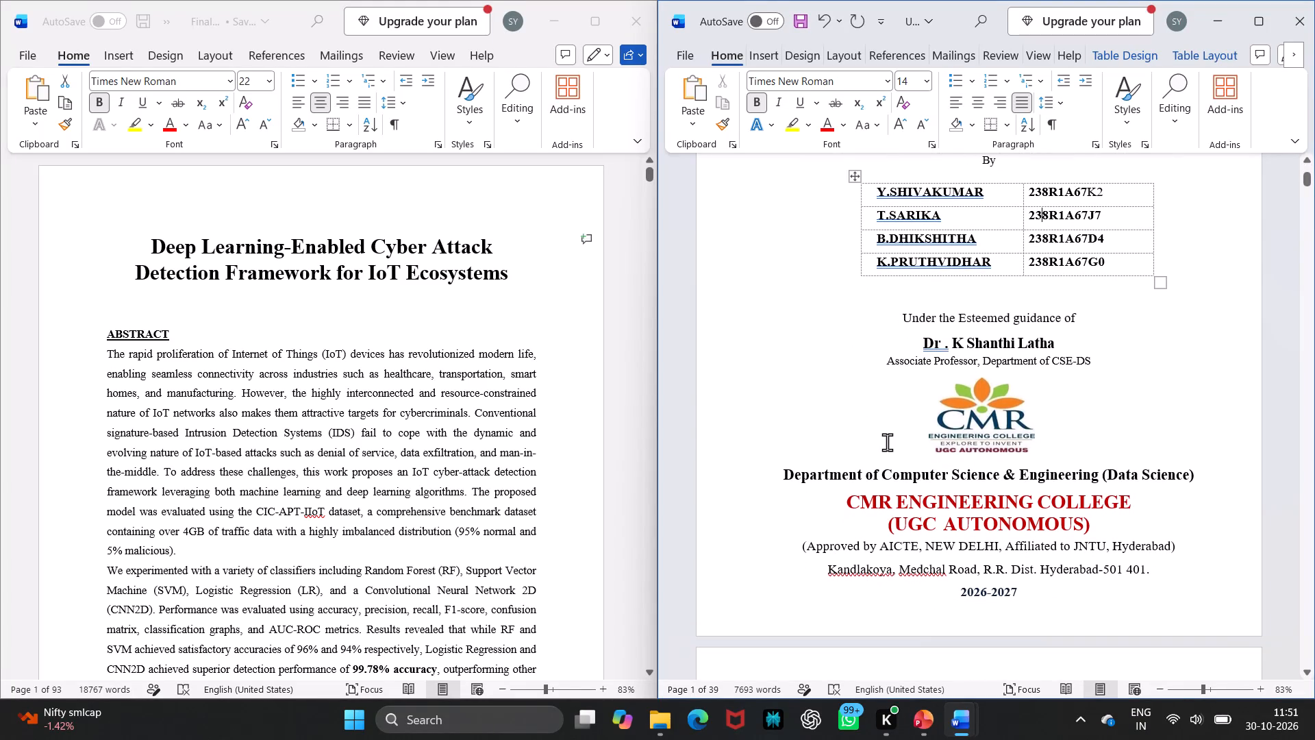
{"action": "scroll", "coordinate": [841, 353], "scroll_direction": "up", "scroll_amount": 1}
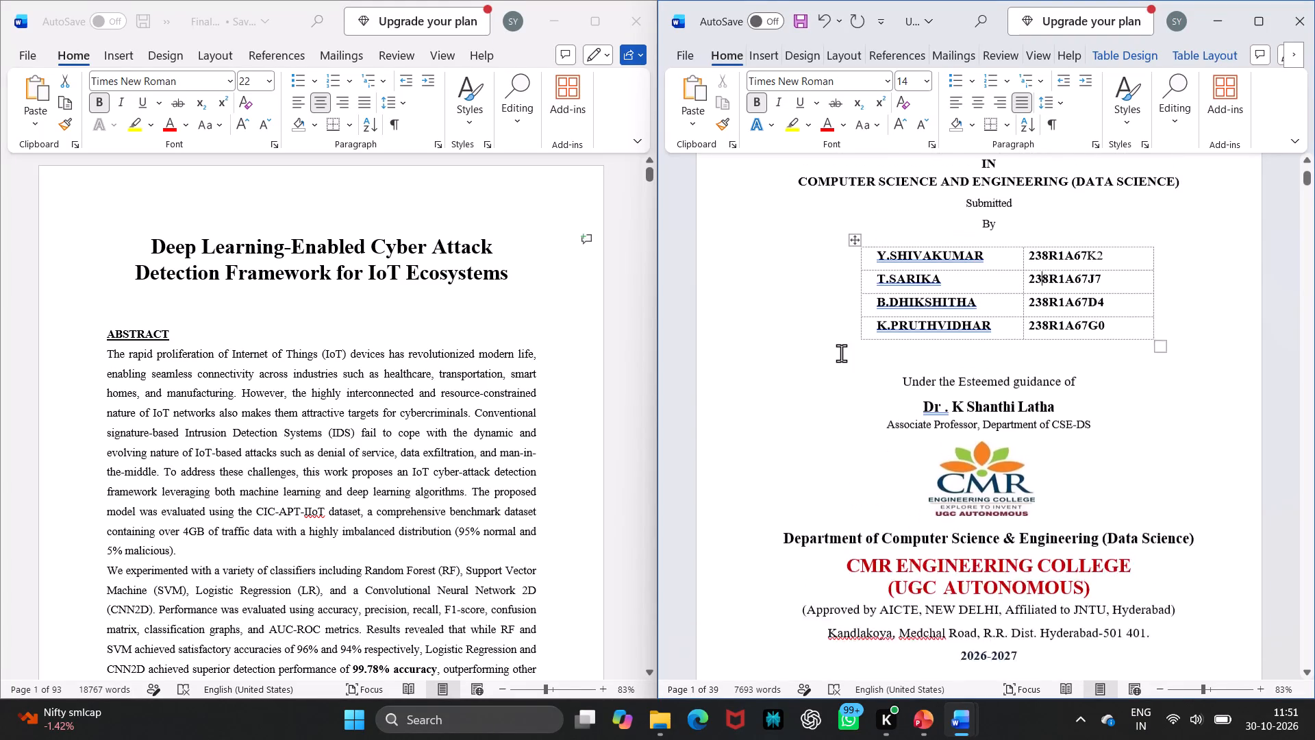
{"action": "scroll", "coordinate": [841, 353], "scroll_direction": "up", "scroll_amount": 2}
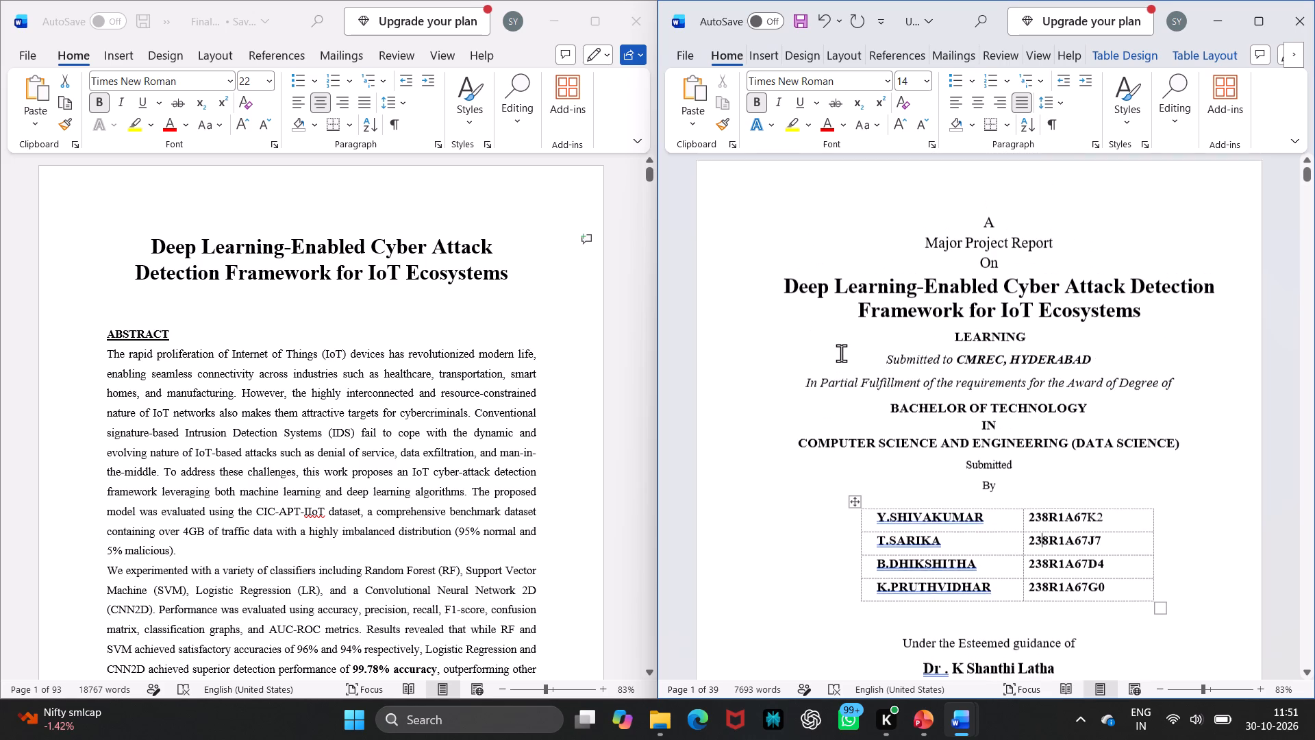
{"action": "scroll", "coordinate": [841, 353], "scroll_direction": "up", "scroll_amount": 1}
{"action": "scroll", "coordinate": [841, 353], "scroll_direction": "down", "scroll_amount": 2}
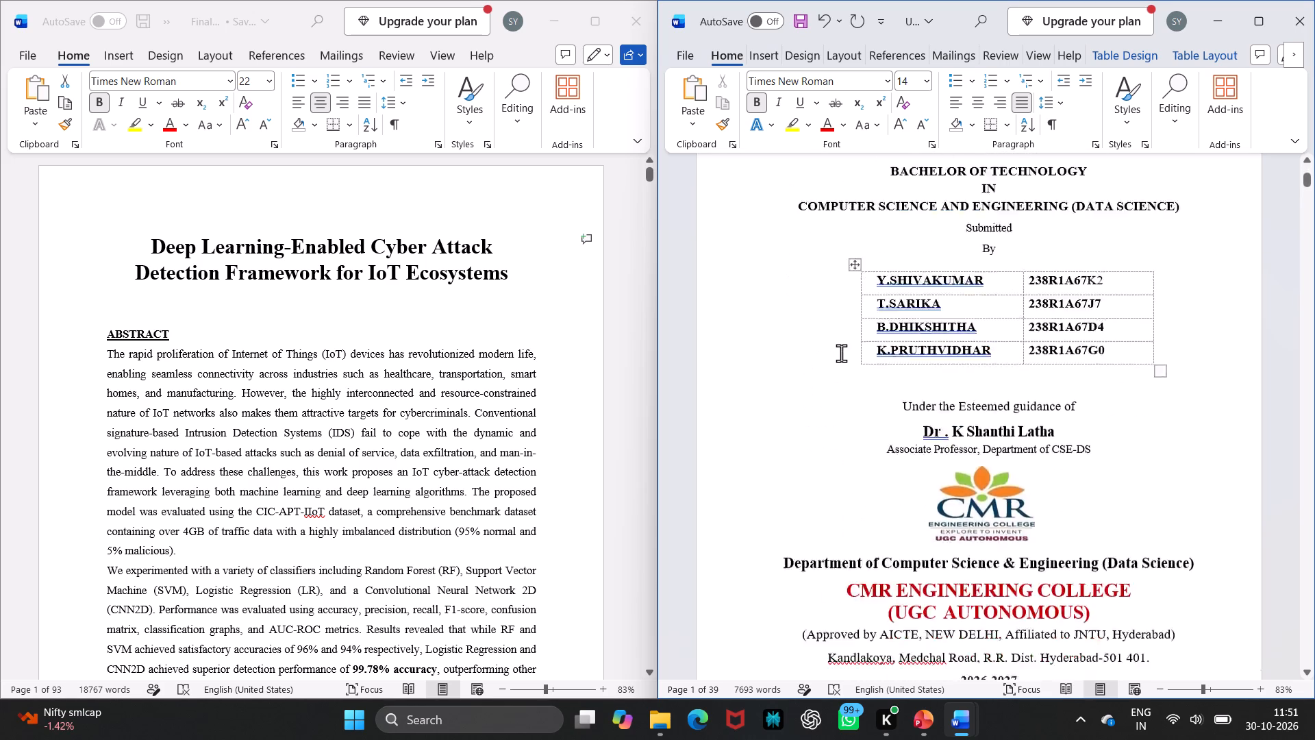
Delete the fifth student's row from the student table on the certificate page.
{"action": "scroll", "coordinate": [841, 353], "scroll_direction": "down", "scroll_amount": 3}
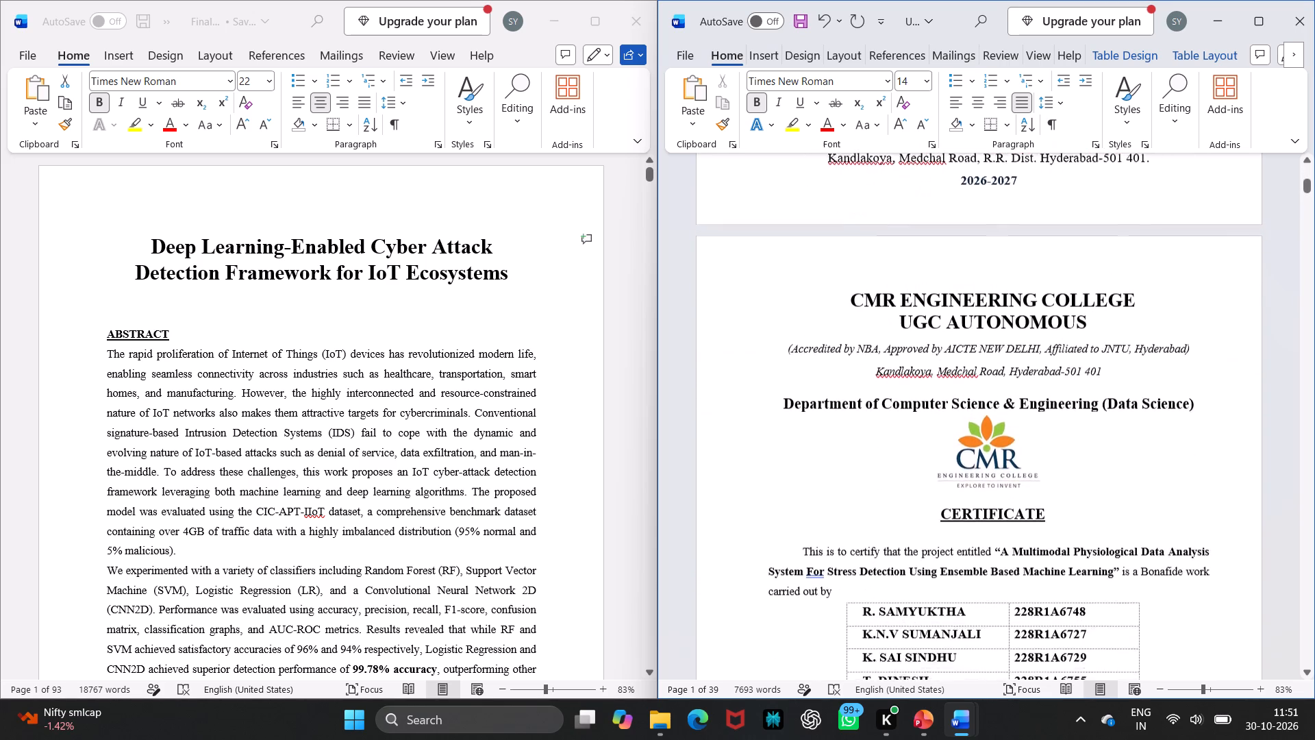
{"action": "scroll", "coordinate": [841, 353], "scroll_direction": "down", "scroll_amount": 2}
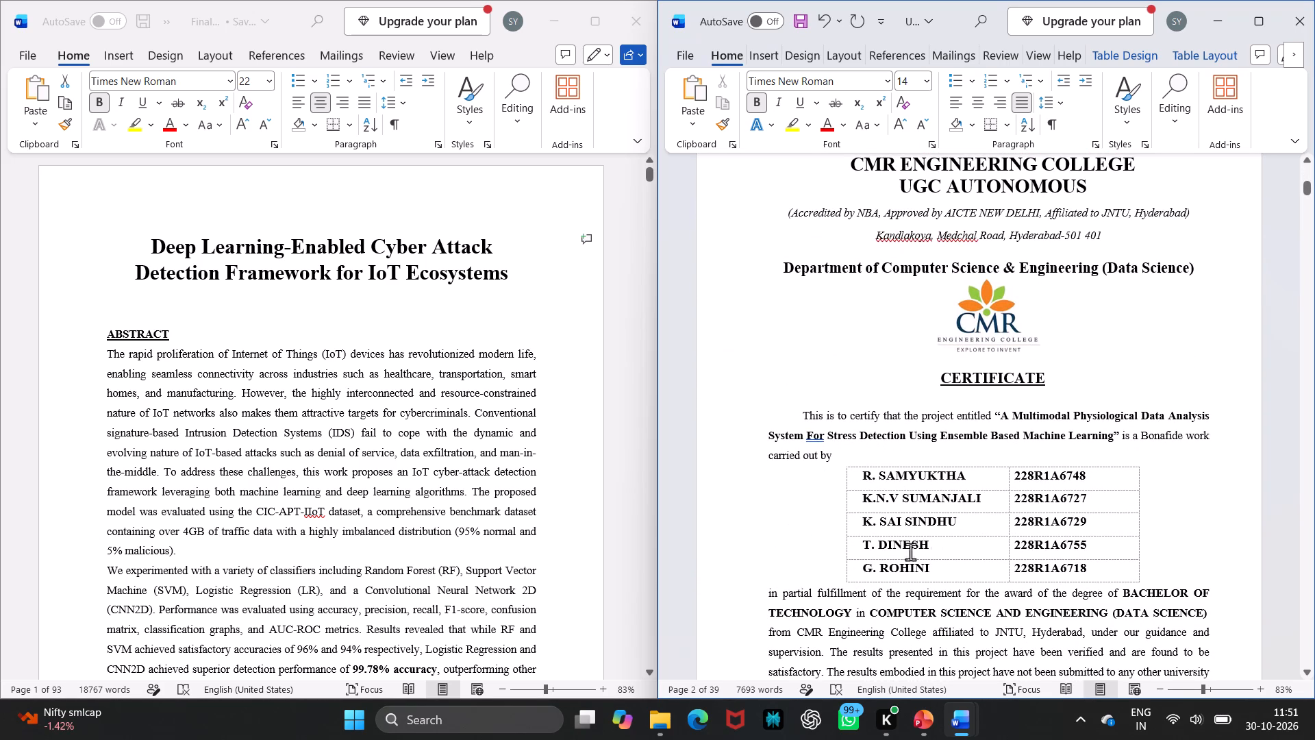
{"action": "left_click", "coordinate": [854, 561]}
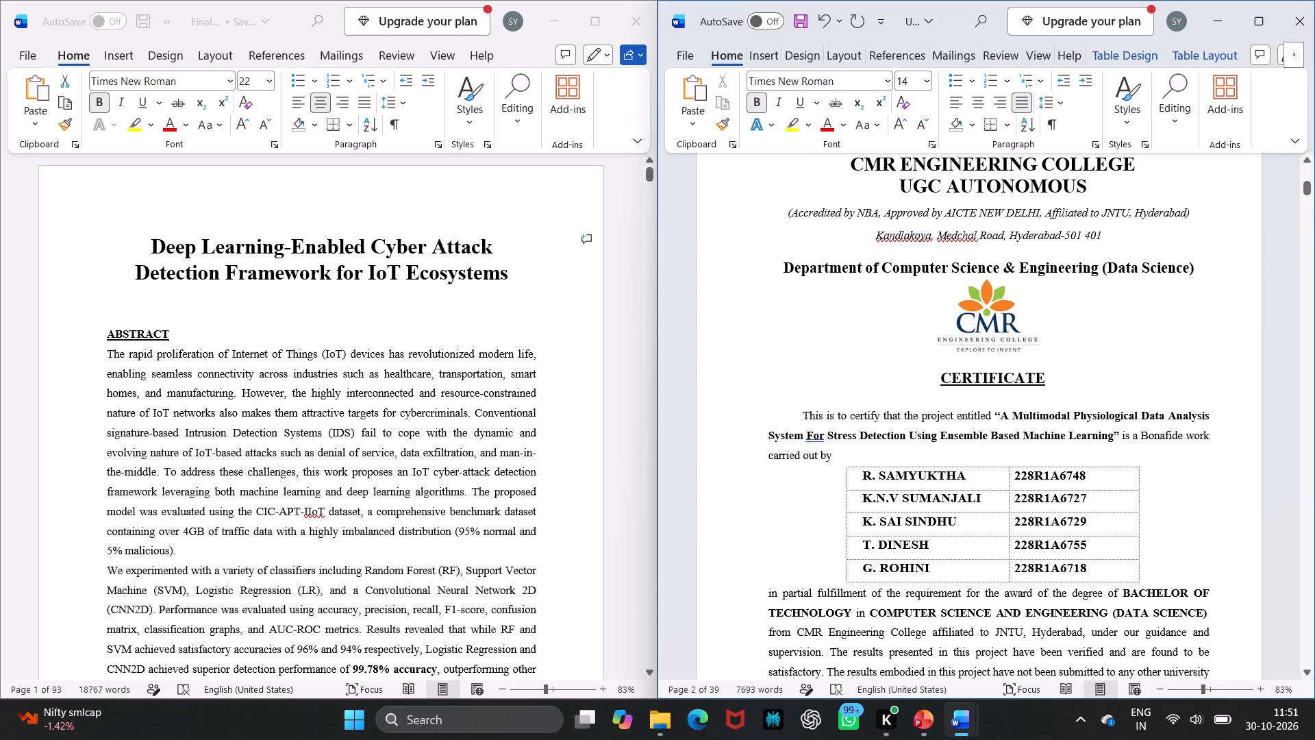
{"action": "left_click", "coordinate": [842, 561]}
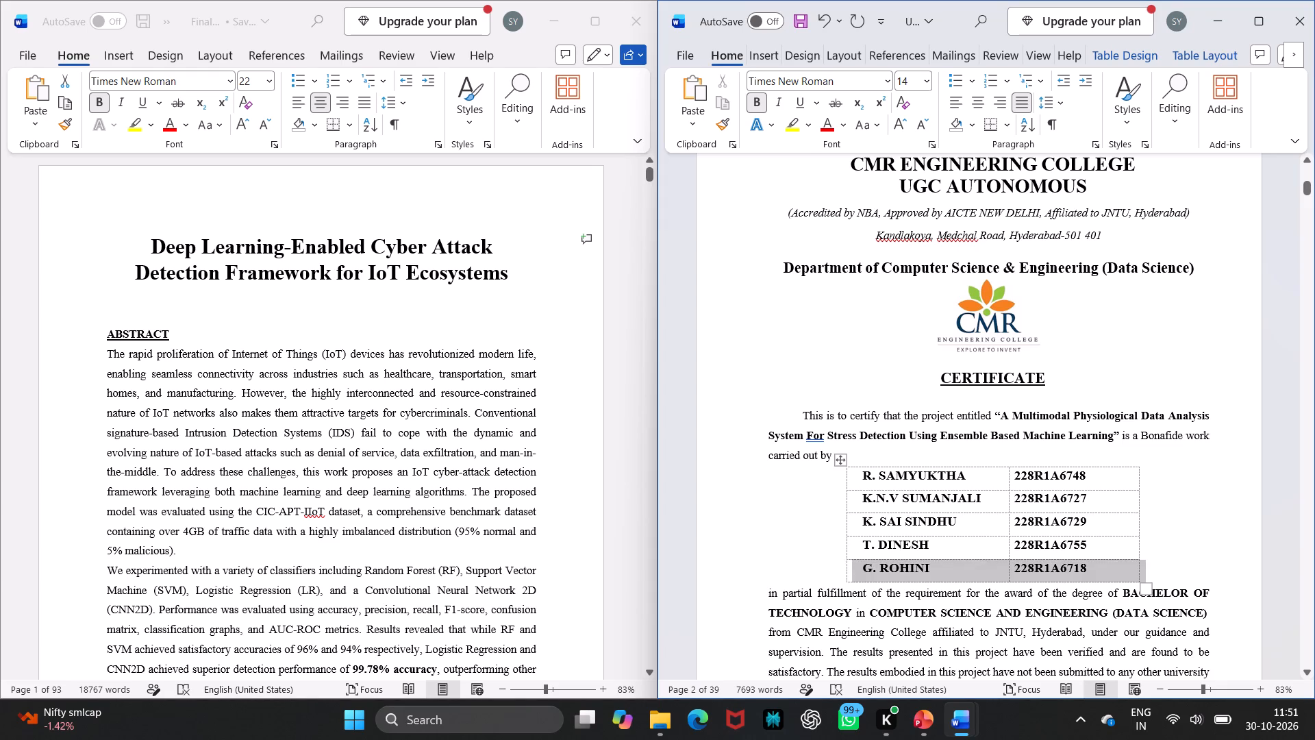
{"action": "right_click", "coordinate": [860, 571]}
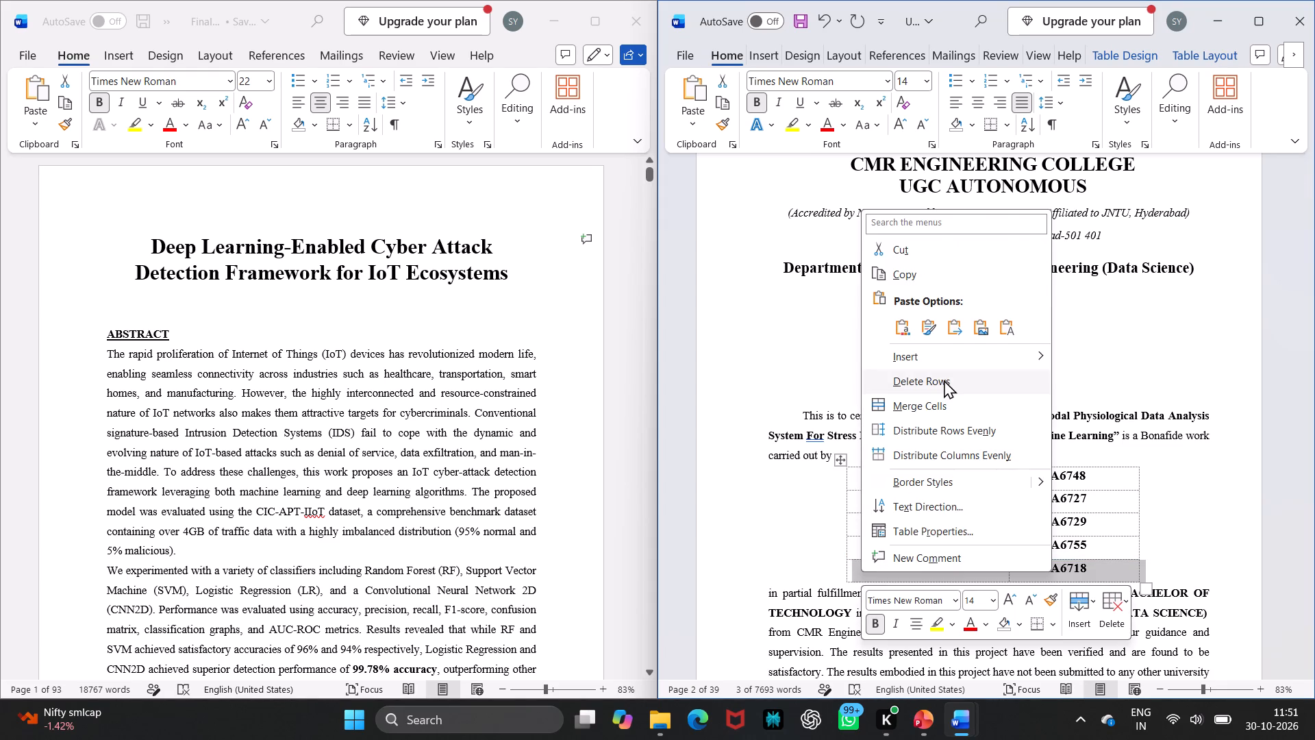
{"action": "left_click", "coordinate": [944, 380]}
{"action": "left_click", "coordinate": [1004, 504]}
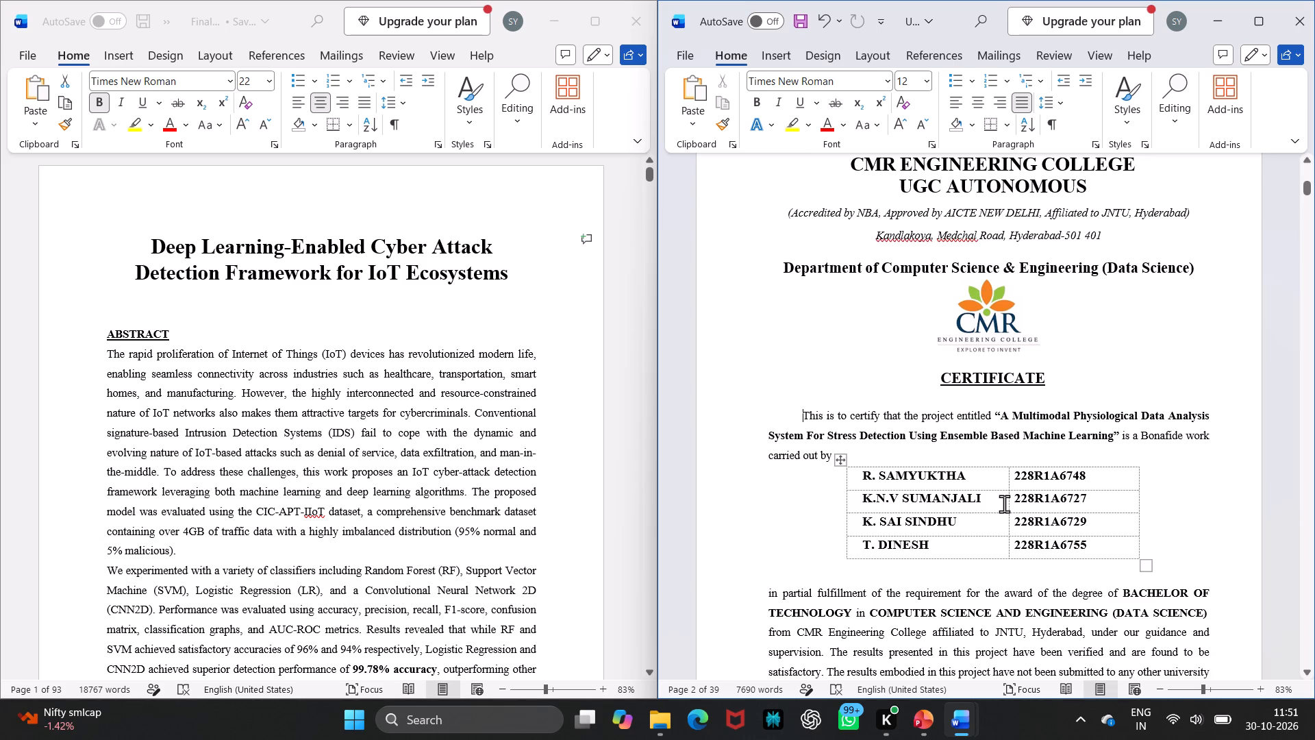
Copy the four students' names and roll numbers from the cover page table over the four rows of the certificate page's student table.
{"action": "scroll", "coordinate": [1004, 504], "scroll_direction": "up", "scroll_amount": 3}
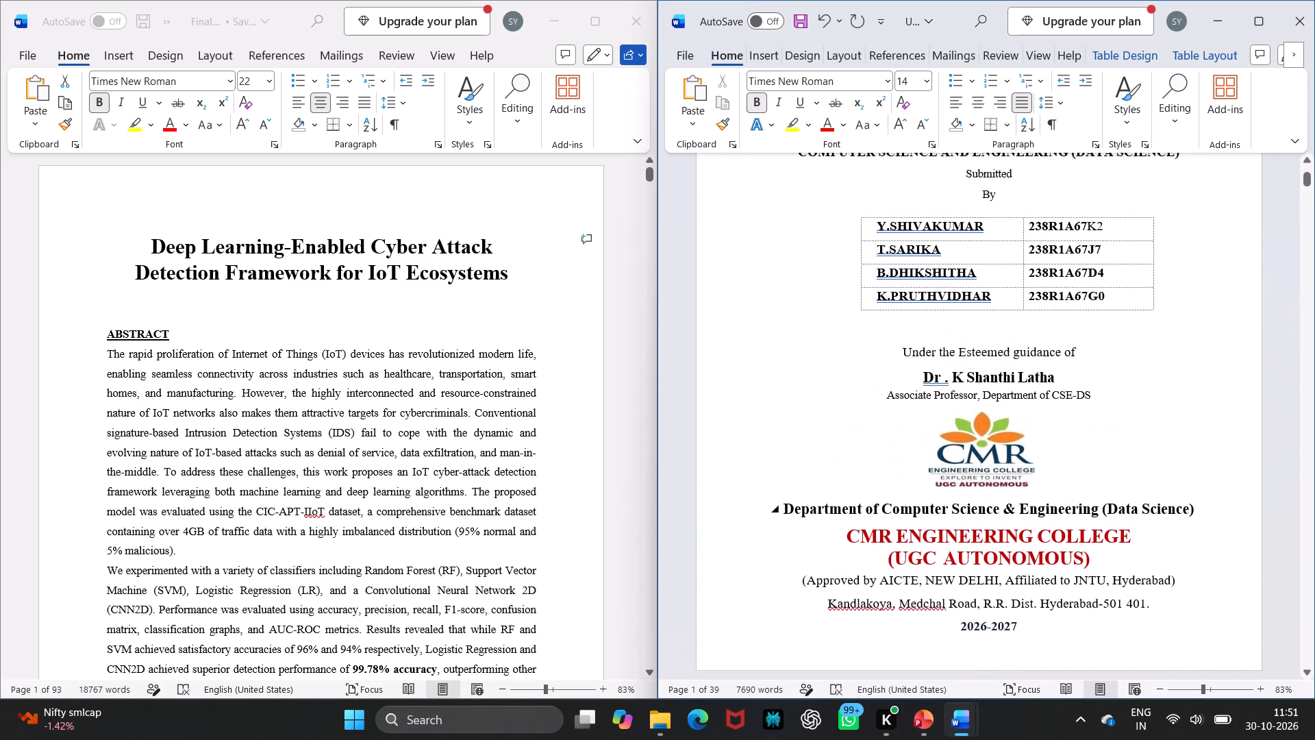
{"action": "left_click_drag", "start_coordinate": [1110, 299], "coordinate": [888, 228]}
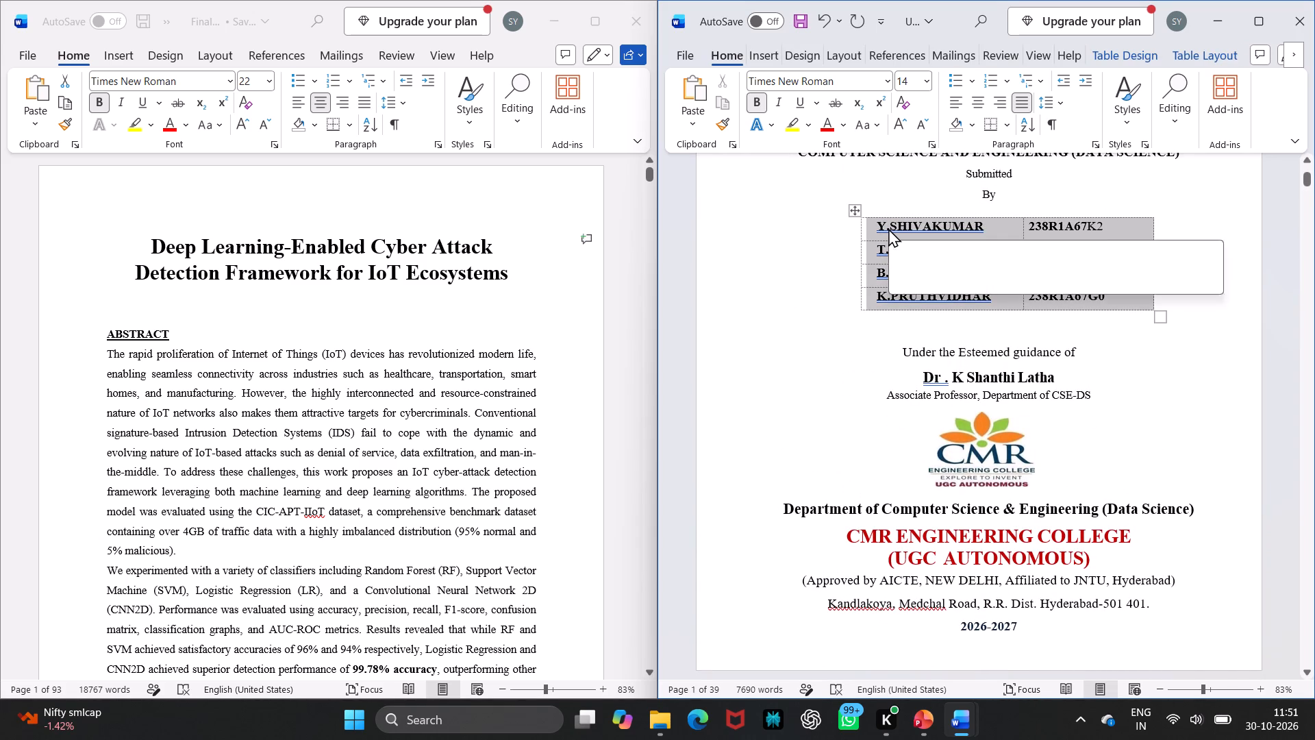
{"action": "key", "text": "ctrl+c"}
{"action": "scroll", "coordinate": [888, 329], "scroll_direction": "down", "scroll_amount": 3}
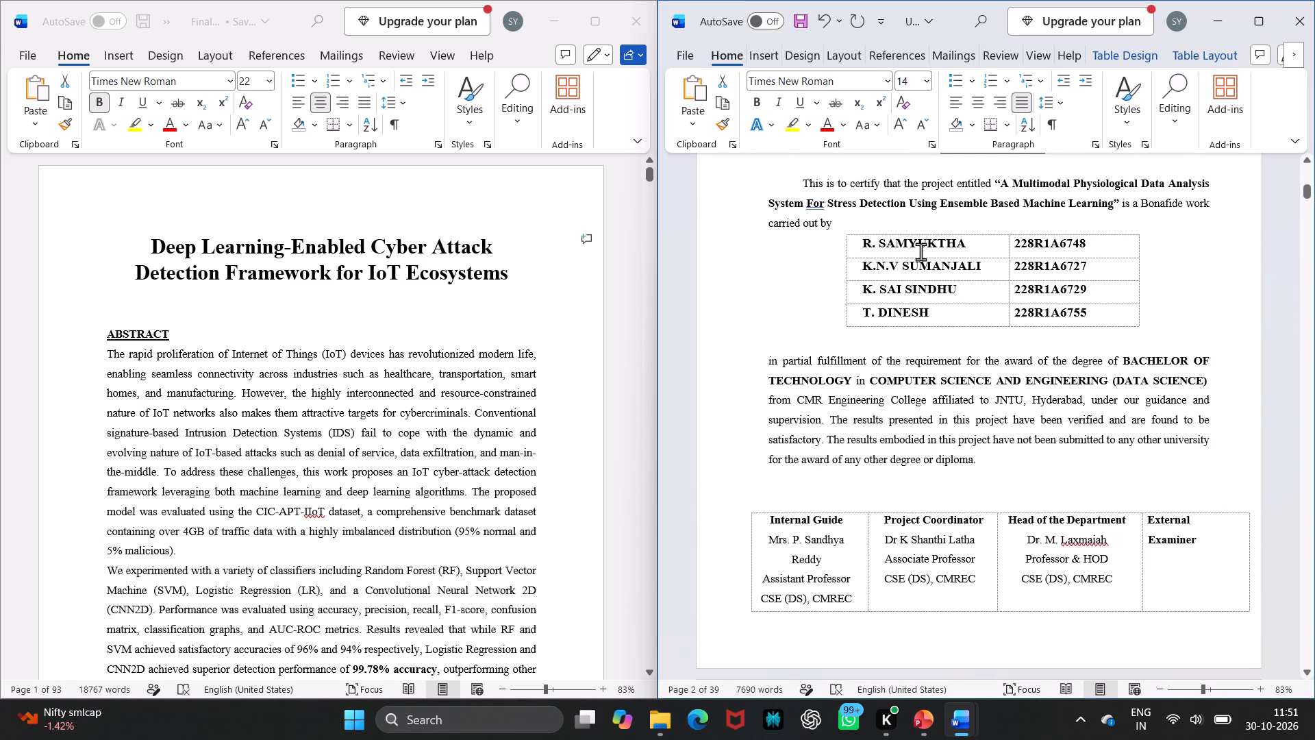
{"action": "left_click_drag", "start_coordinate": [866, 241], "coordinate": [983, 292]}
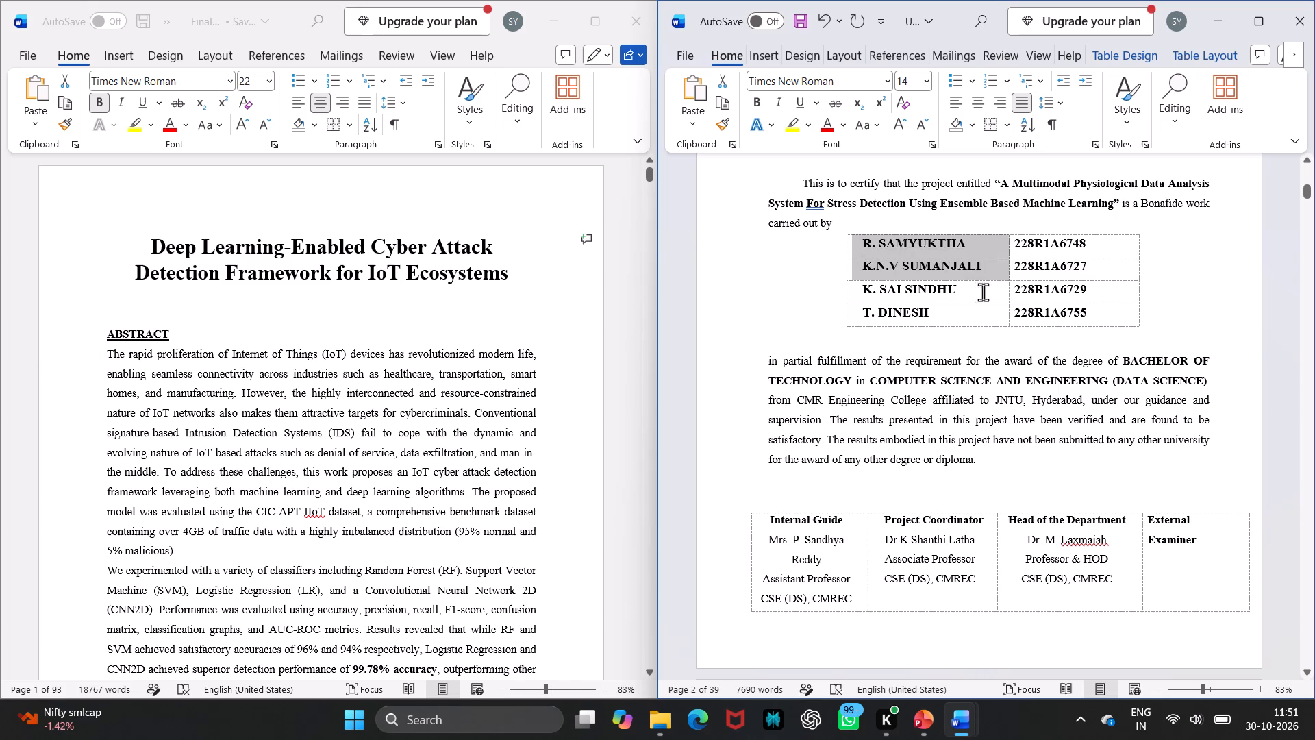
{"action": "left_click_drag", "start_coordinate": [983, 292], "coordinate": [1075, 323]}
{"action": "key", "text": "ctrl+v"}
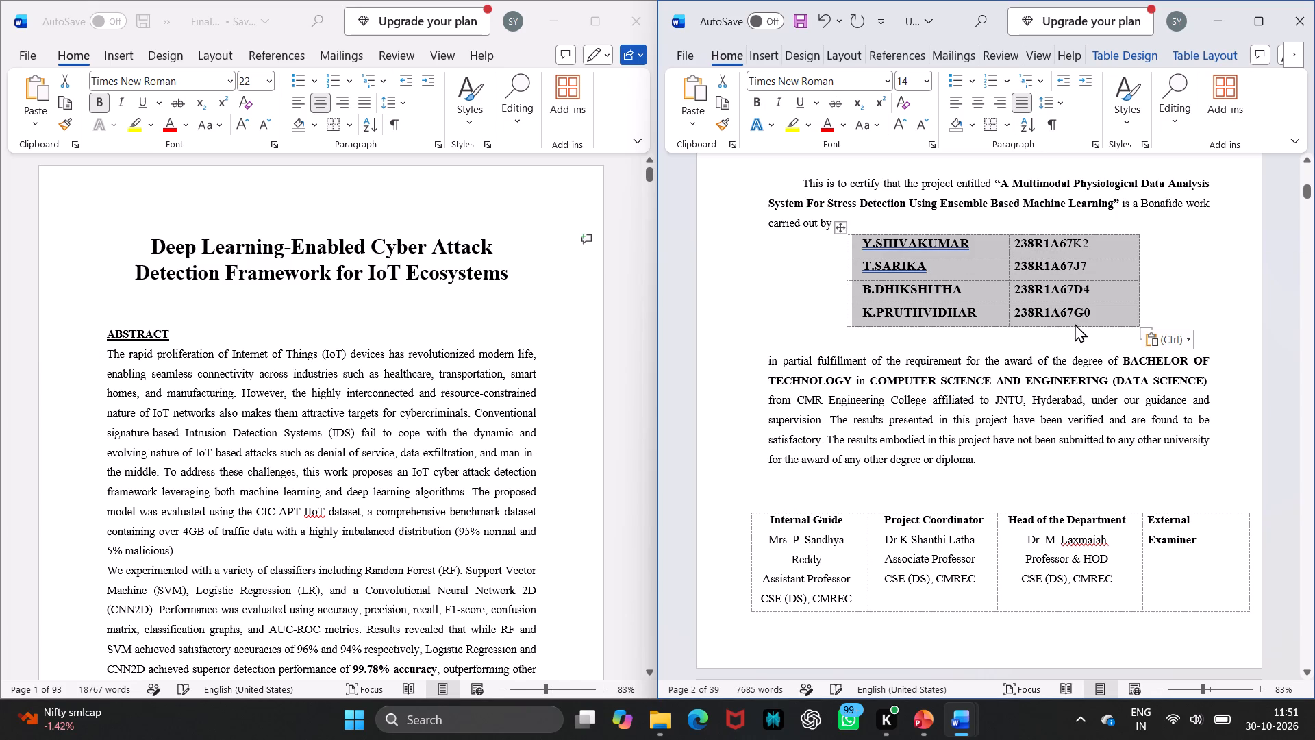
{"action": "left_click", "coordinate": [753, 298]}
Select the old quoted project title in the certificate's opening sentence for replacement.
{"action": "scroll", "coordinate": [786, 349], "scroll_direction": "up", "scroll_amount": 2}
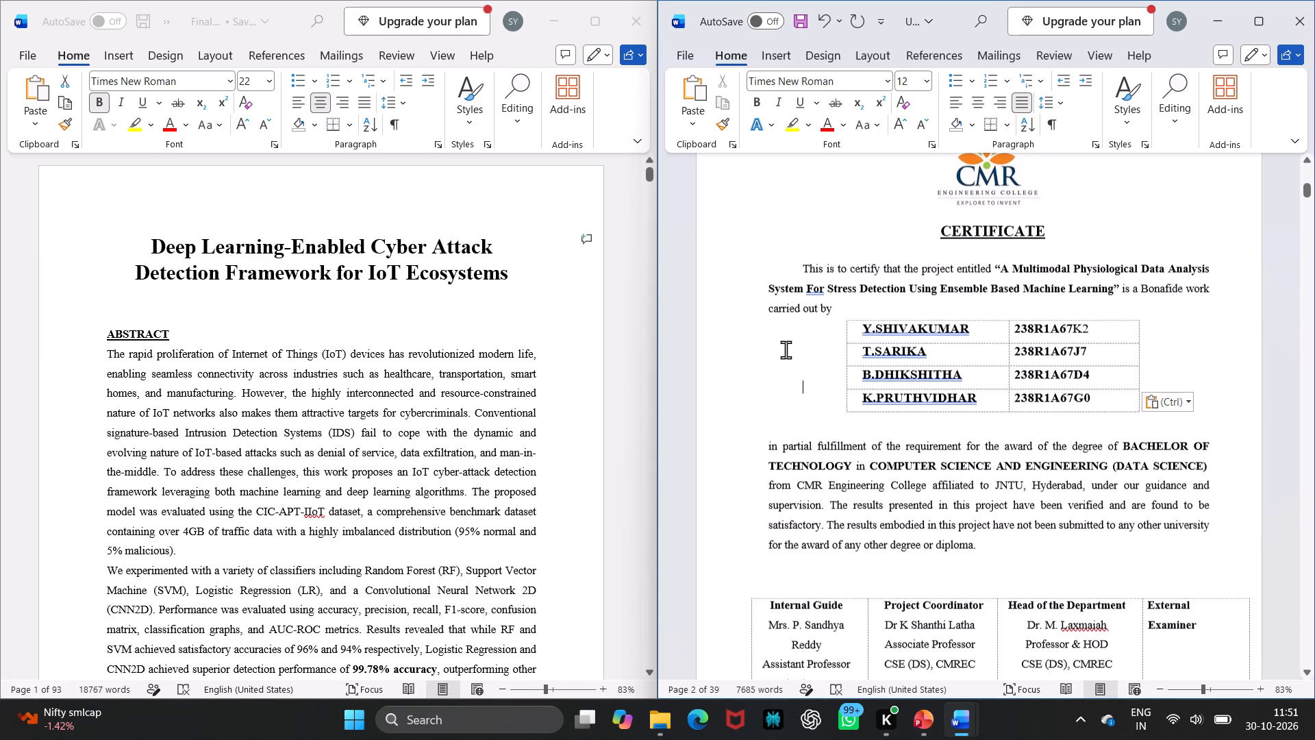
{"action": "scroll", "coordinate": [786, 349], "scroll_direction": "up", "scroll_amount": 1}
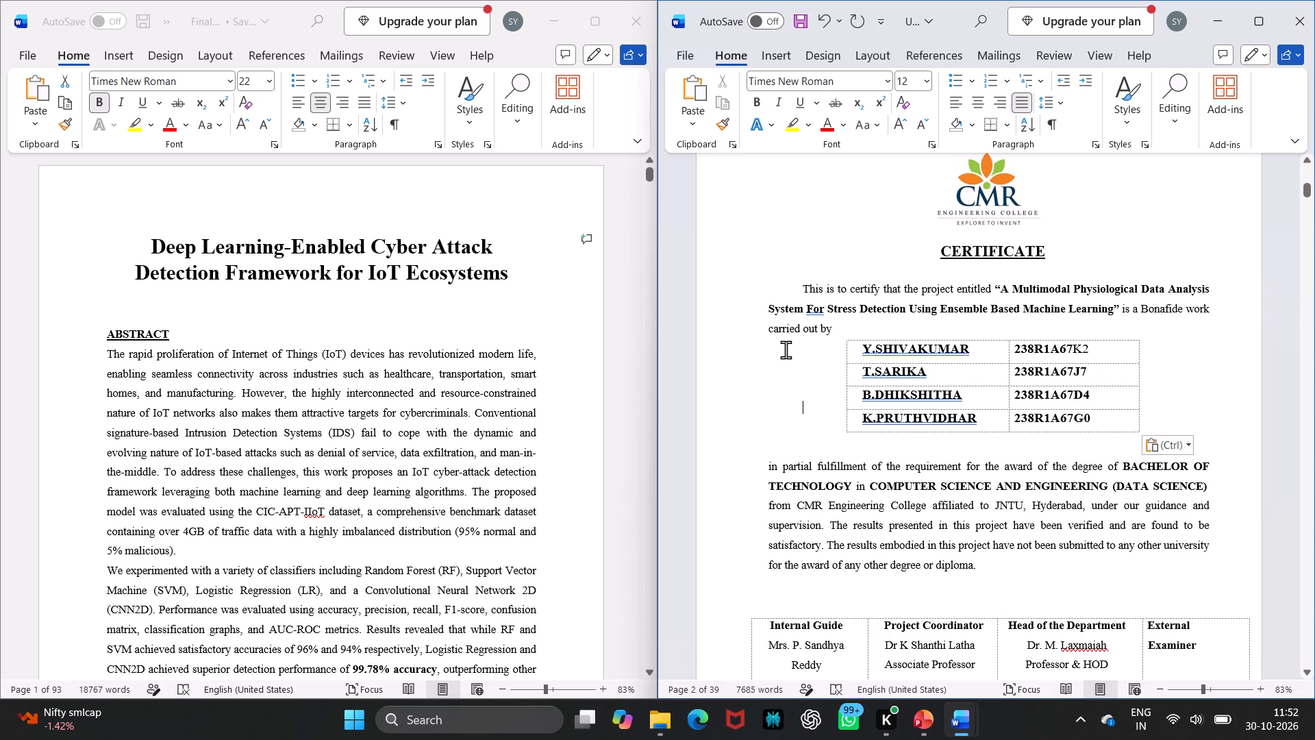
{"action": "double_click", "coordinate": [1031, 288]}
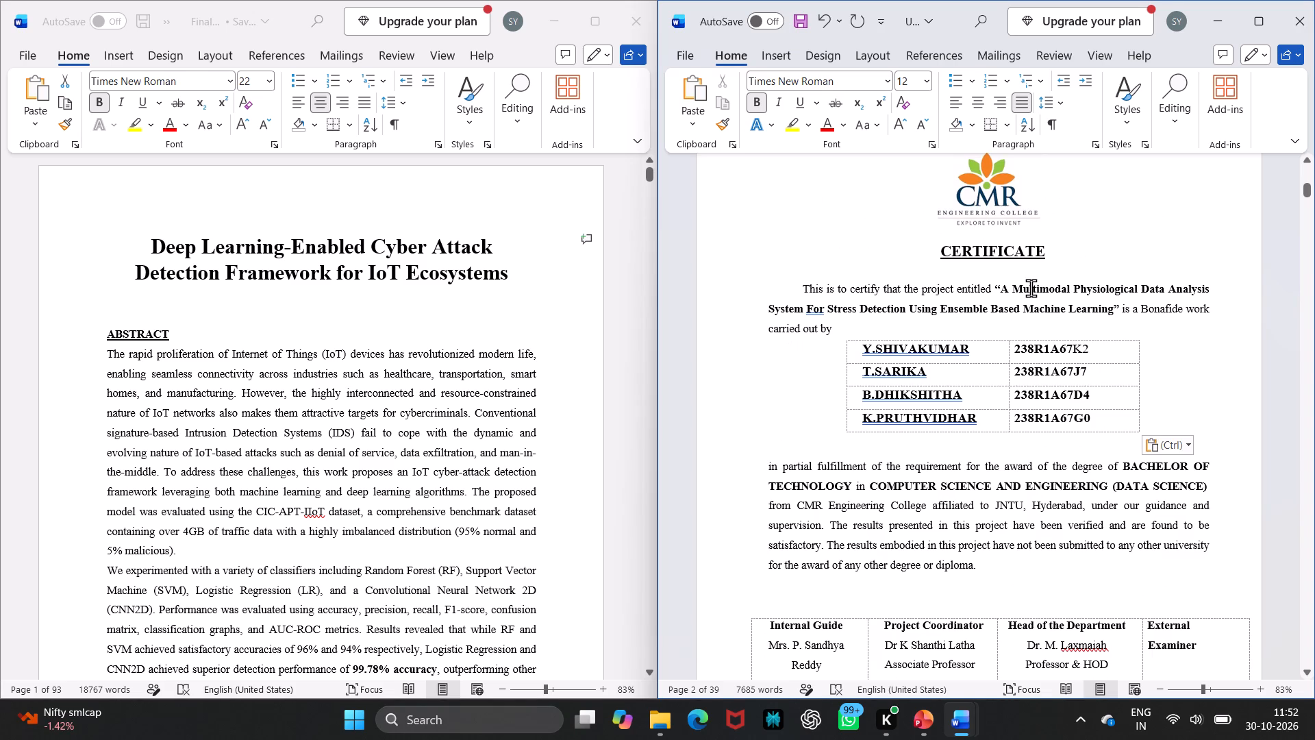
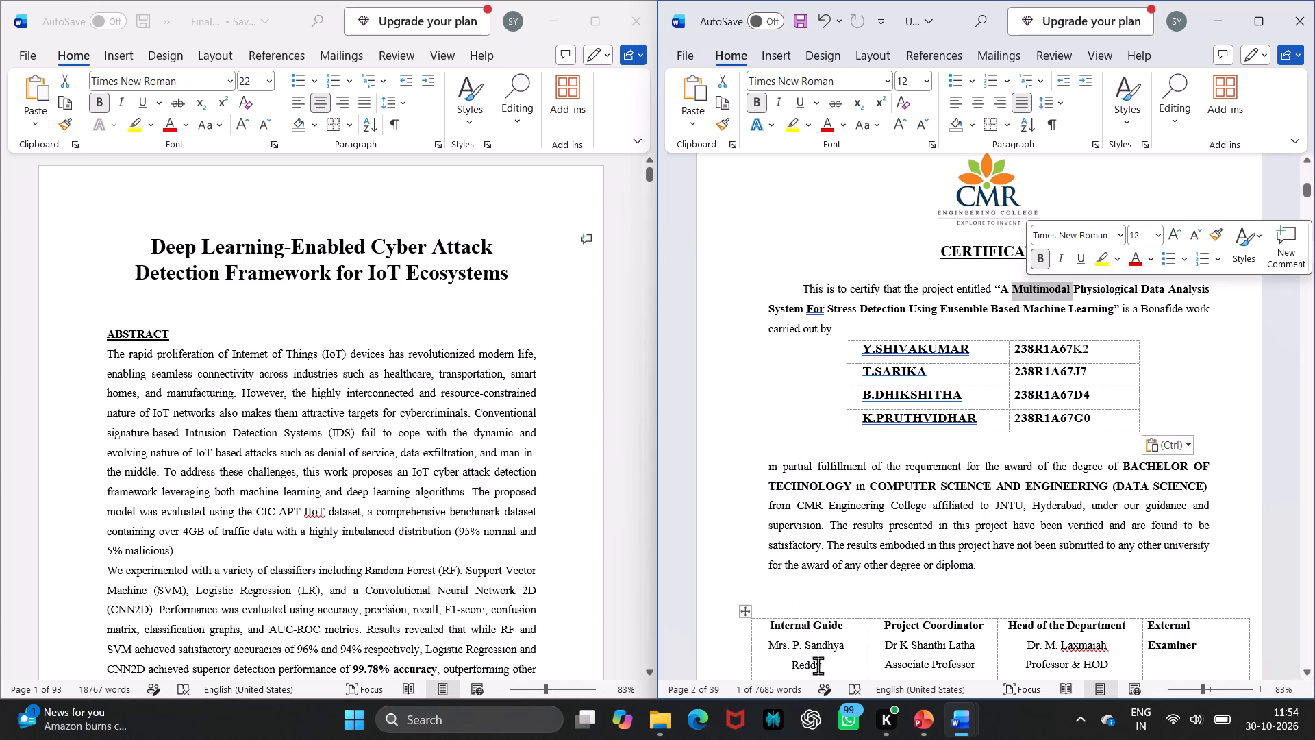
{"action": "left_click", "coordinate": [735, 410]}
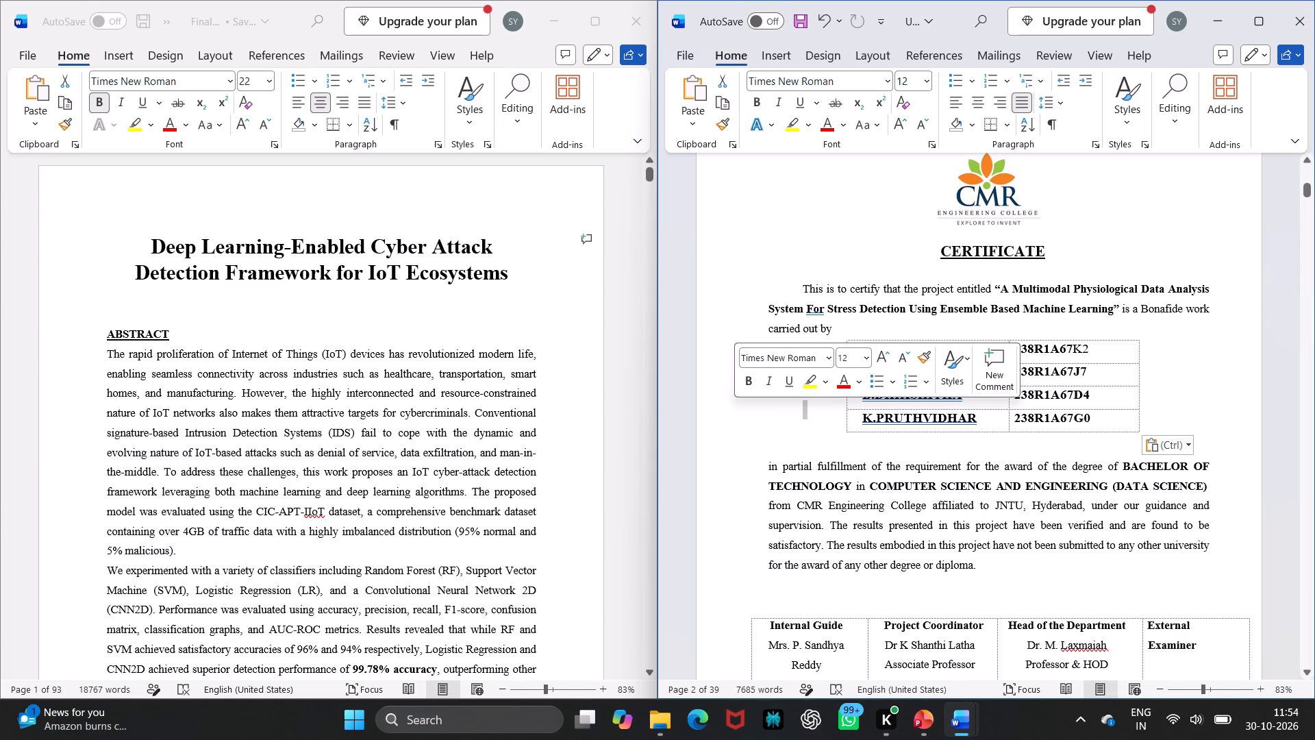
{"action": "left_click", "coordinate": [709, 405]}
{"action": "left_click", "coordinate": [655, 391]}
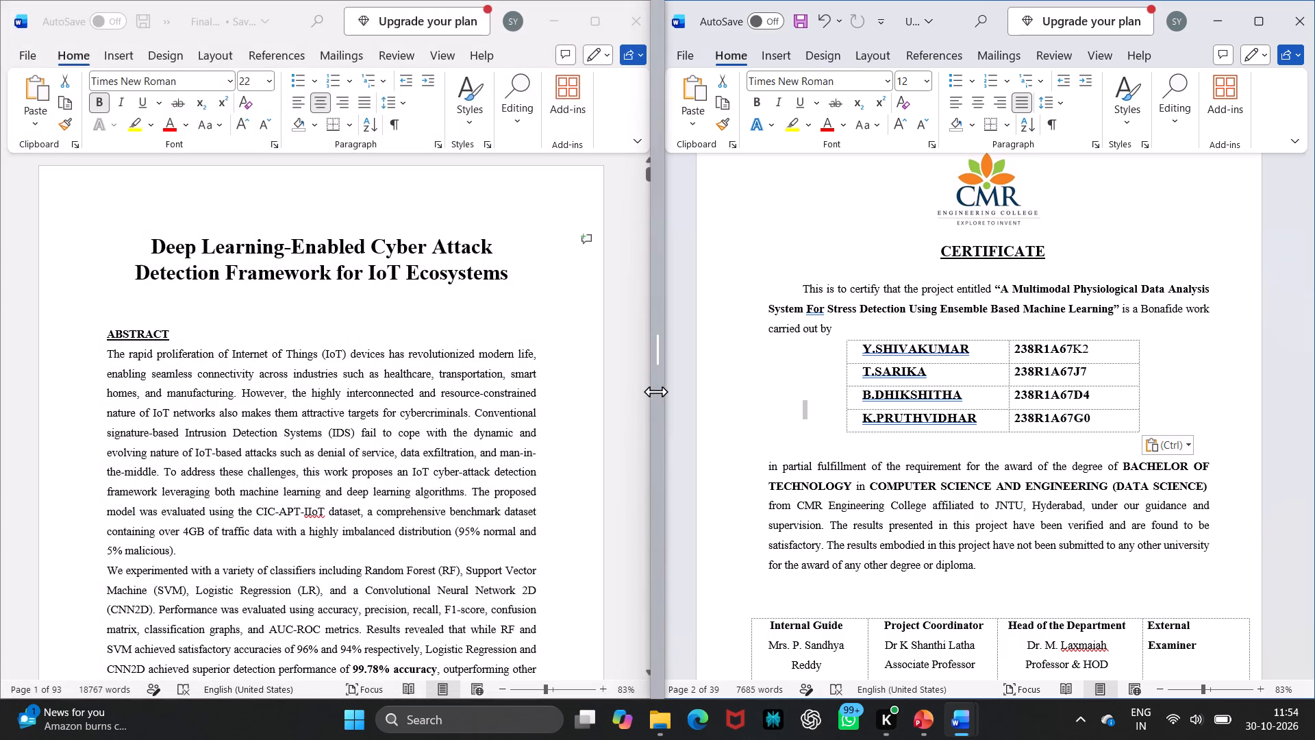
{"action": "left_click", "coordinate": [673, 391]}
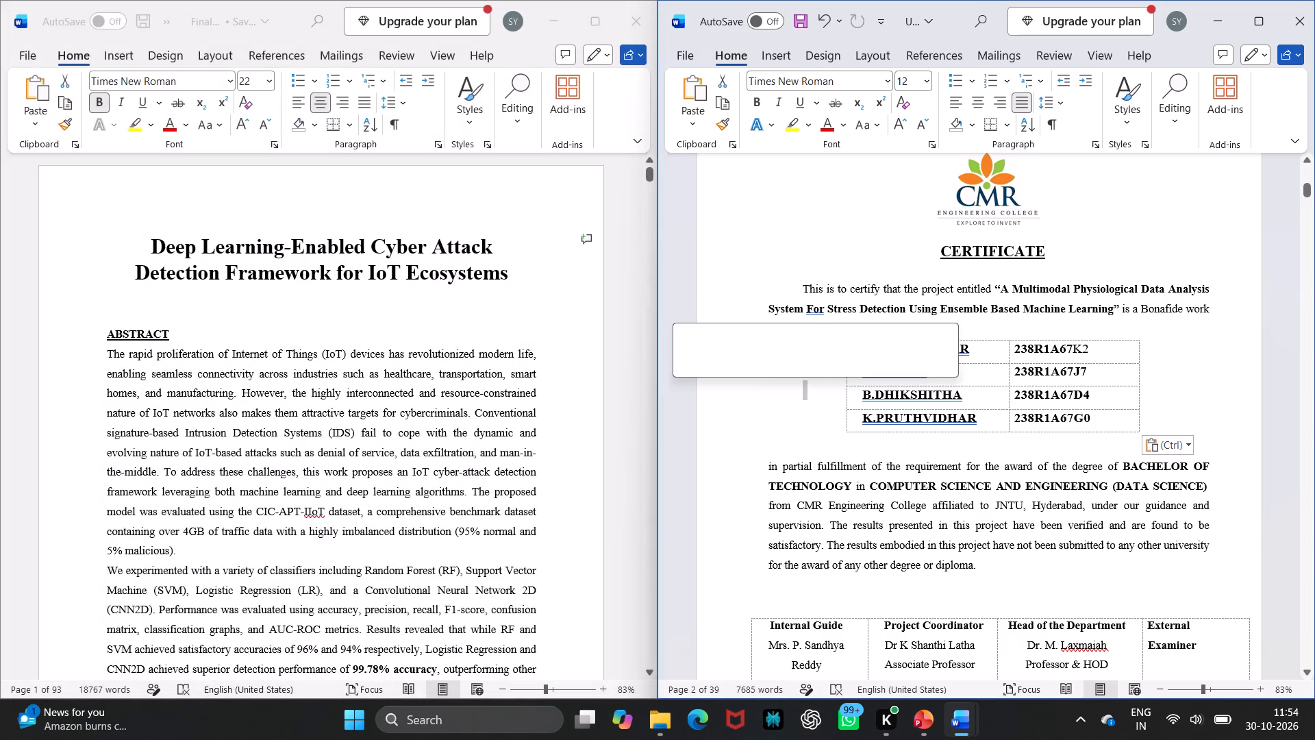
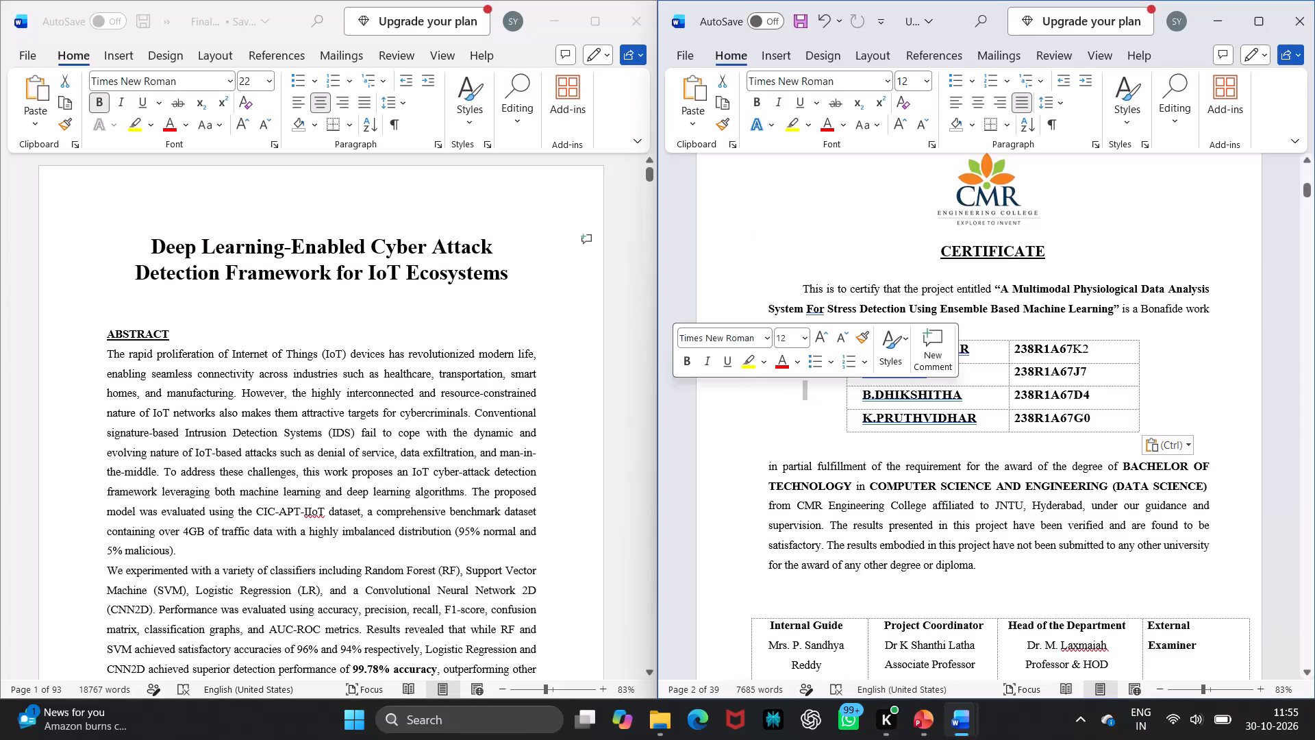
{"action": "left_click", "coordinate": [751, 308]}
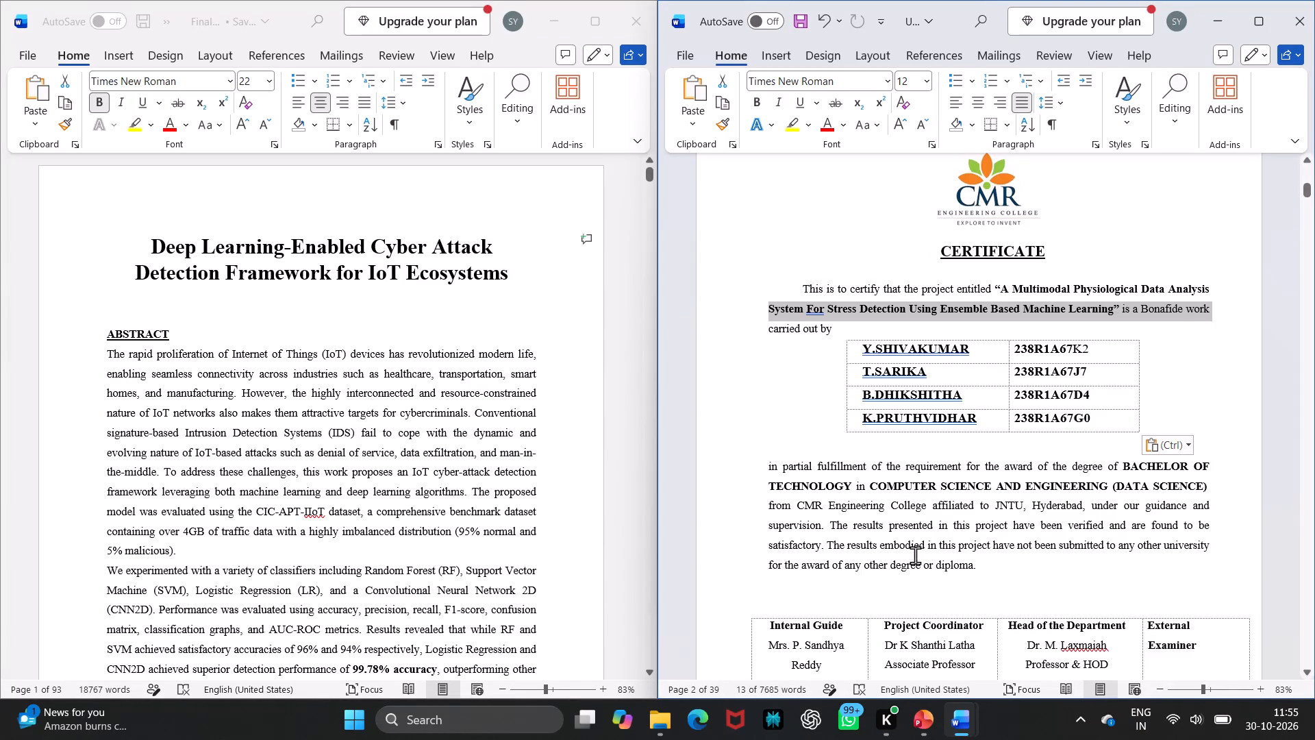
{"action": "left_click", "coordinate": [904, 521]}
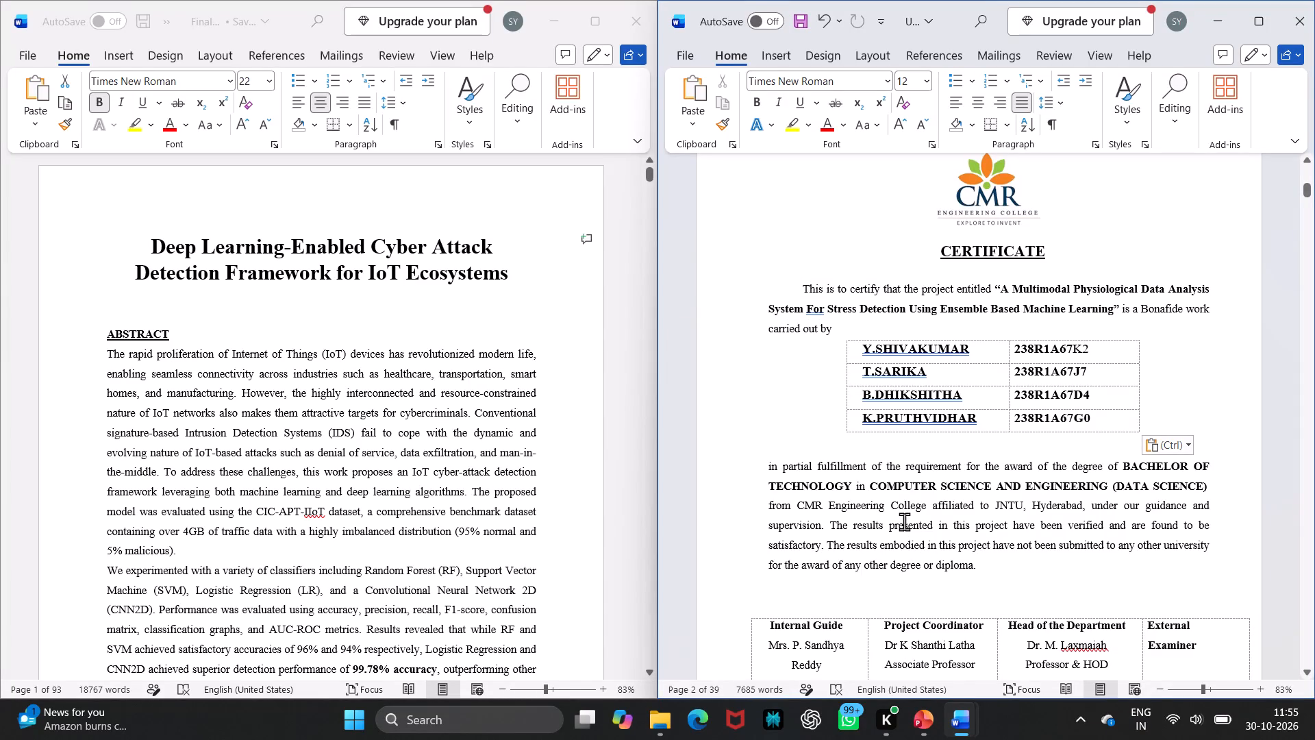
Delete the fifth student's row from the names and roll numbers table on the Declaration page.
{"action": "scroll", "coordinate": [904, 521], "scroll_direction": "down", "scroll_amount": 4}
{"action": "scroll", "coordinate": [904, 521], "scroll_direction": "up", "scroll_amount": 1}
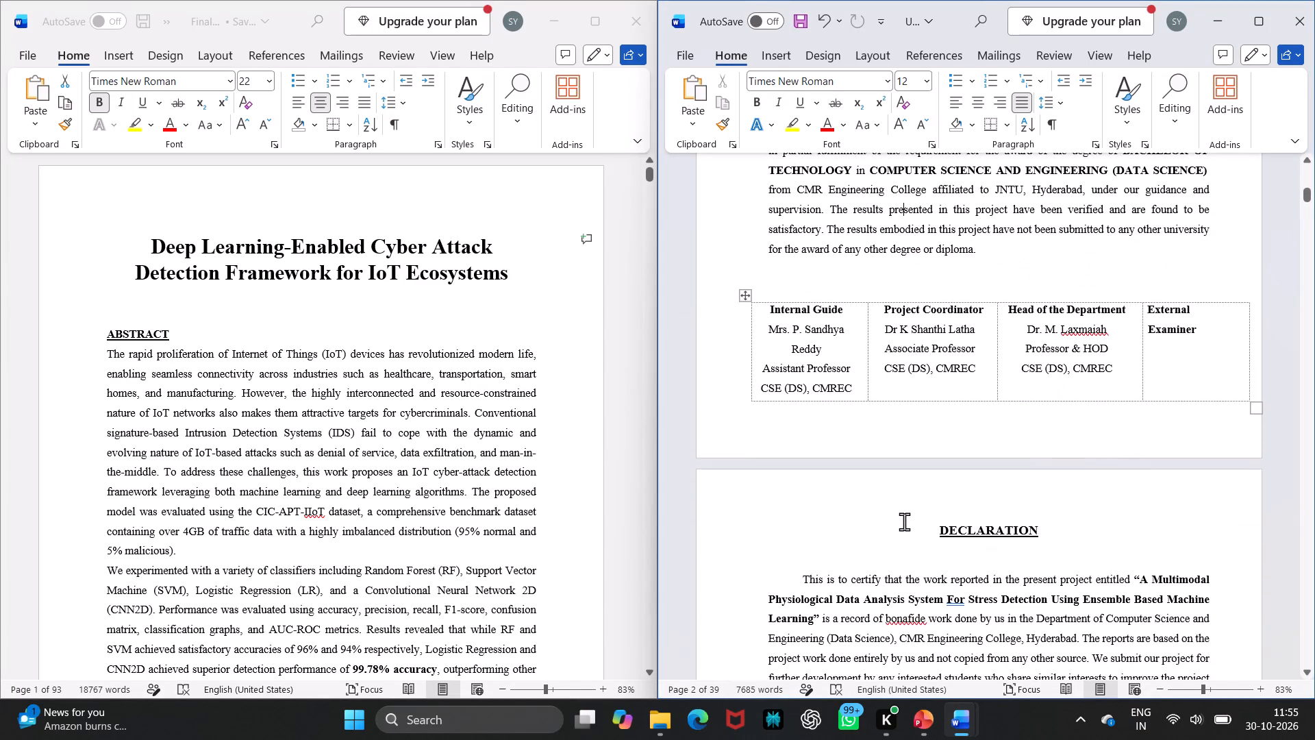
{"action": "scroll", "coordinate": [904, 521], "scroll_direction": "up", "scroll_amount": 1}
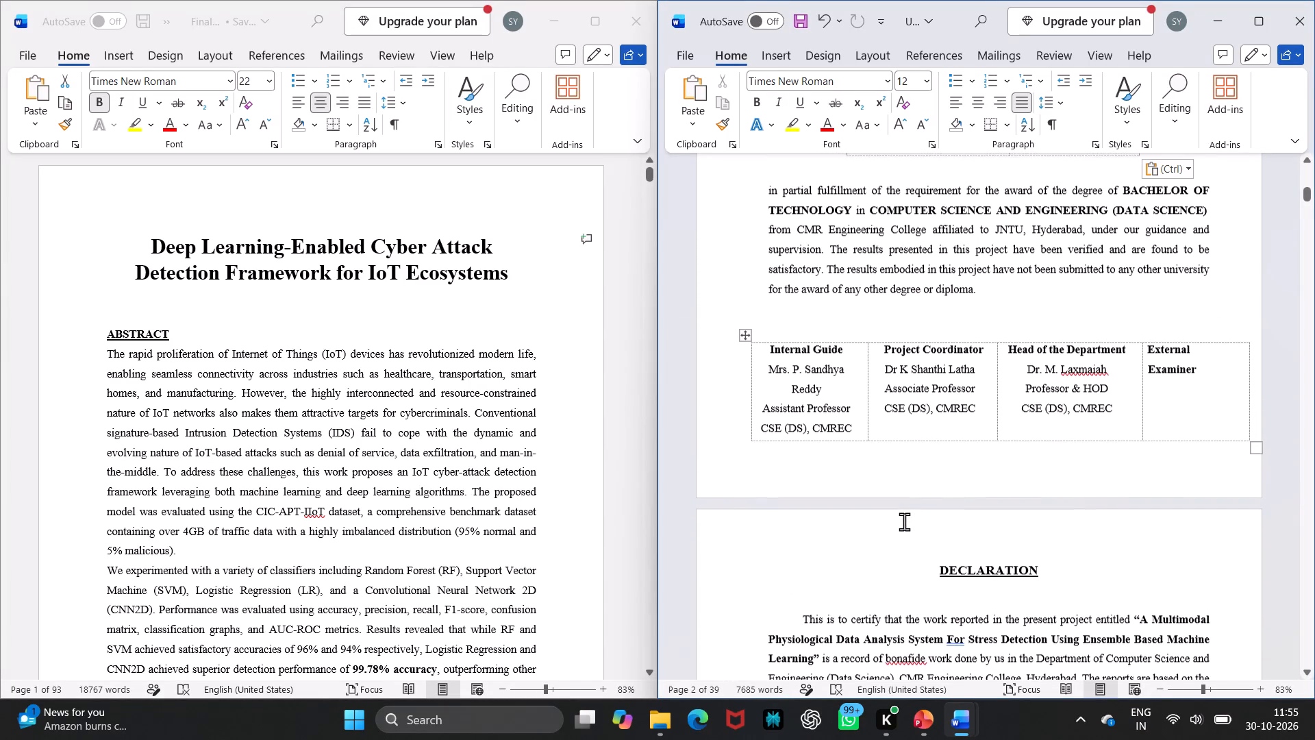
{"action": "scroll", "coordinate": [904, 521], "scroll_direction": "up", "scroll_amount": 1}
{"action": "scroll", "coordinate": [904, 521], "scroll_direction": "down", "scroll_amount": 3}
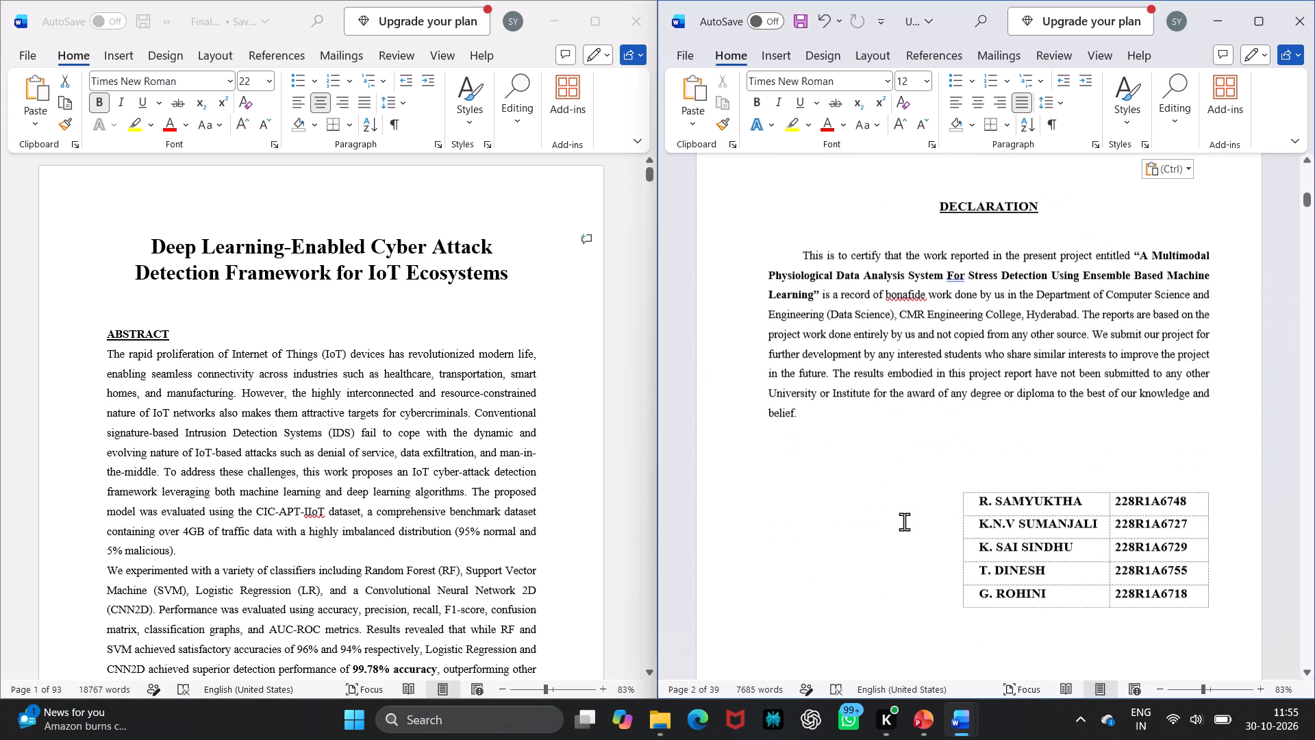
{"action": "scroll", "coordinate": [904, 521], "scroll_direction": "down", "scroll_amount": 1}
{"action": "left_click", "coordinate": [966, 510]}
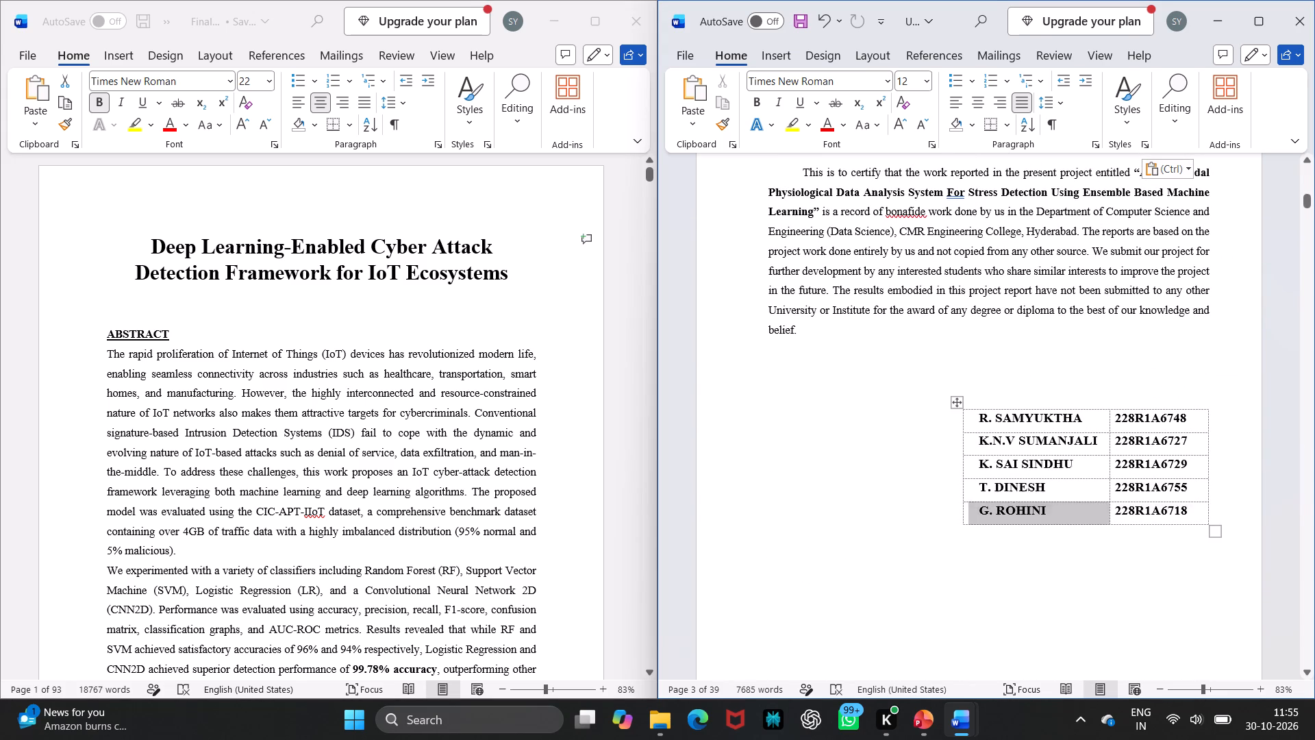
{"action": "right_click", "coordinate": [966, 510]}
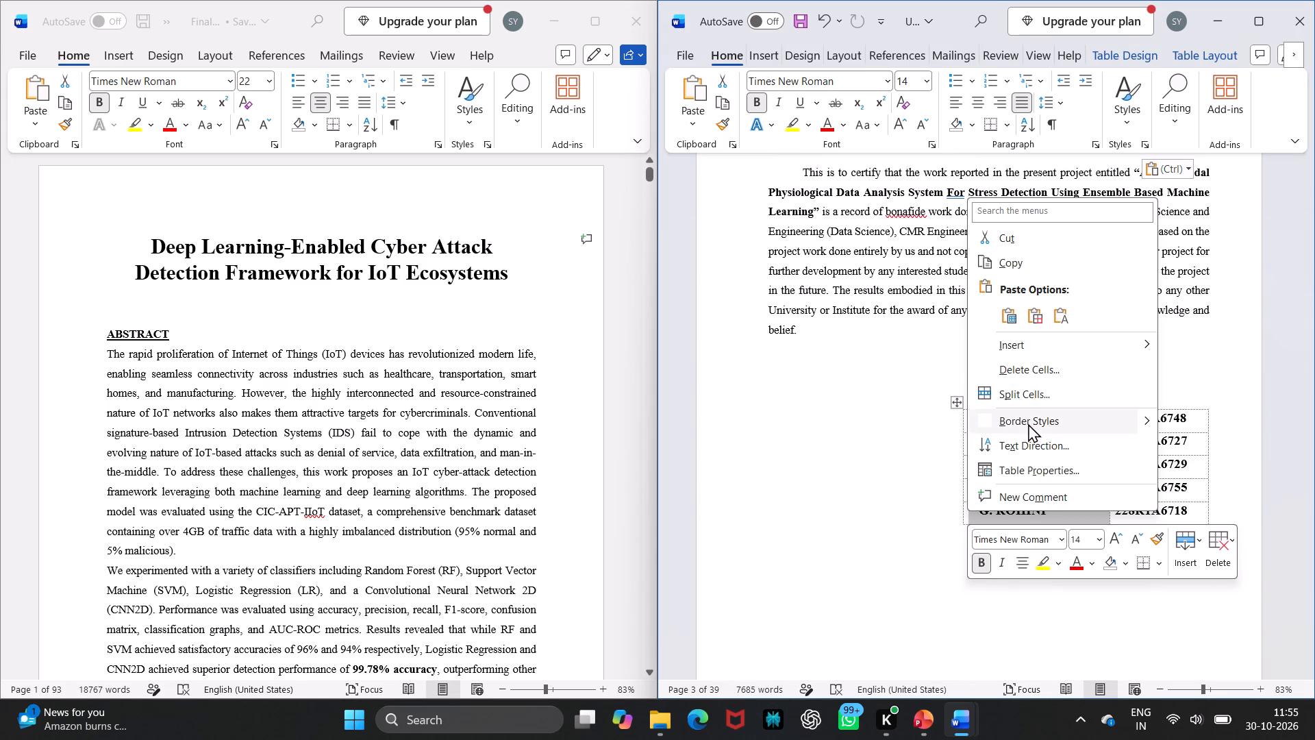
{"action": "left_click", "coordinate": [900, 479]}
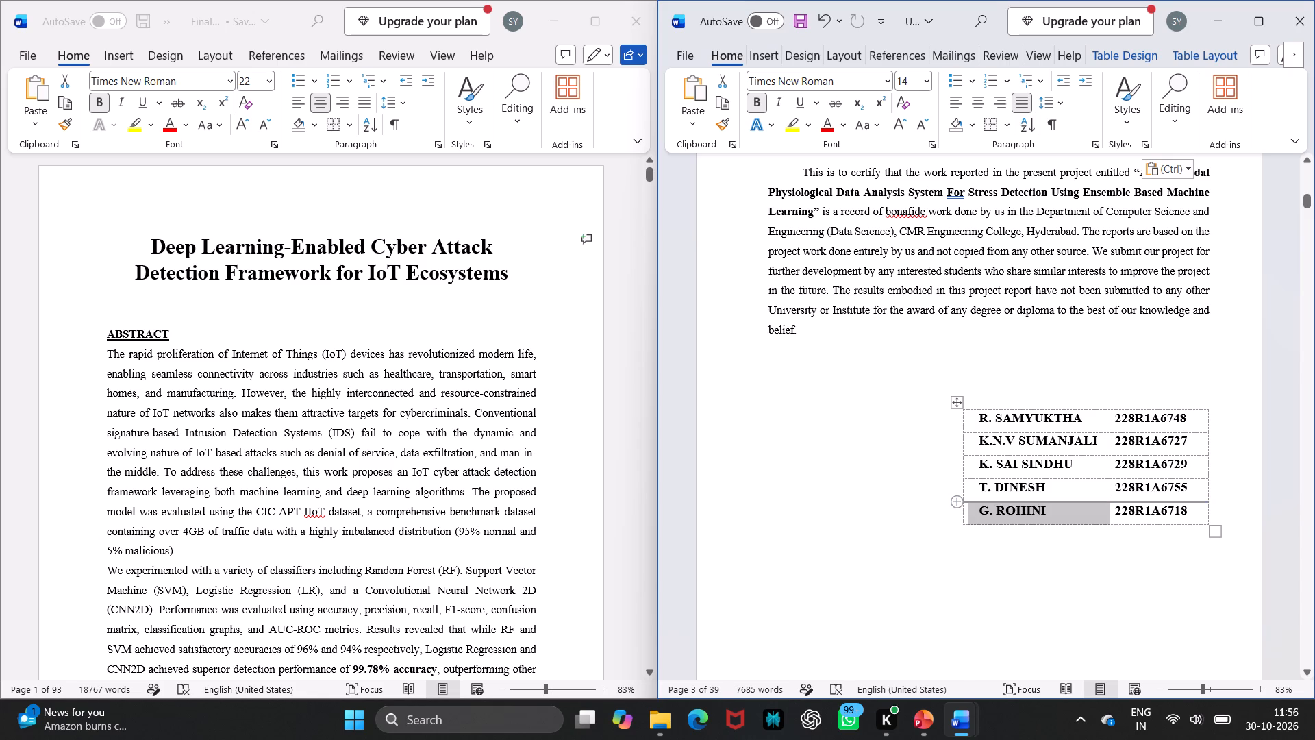
{"action": "left_click", "coordinate": [961, 509]}
{"action": "right_click", "coordinate": [961, 509]}
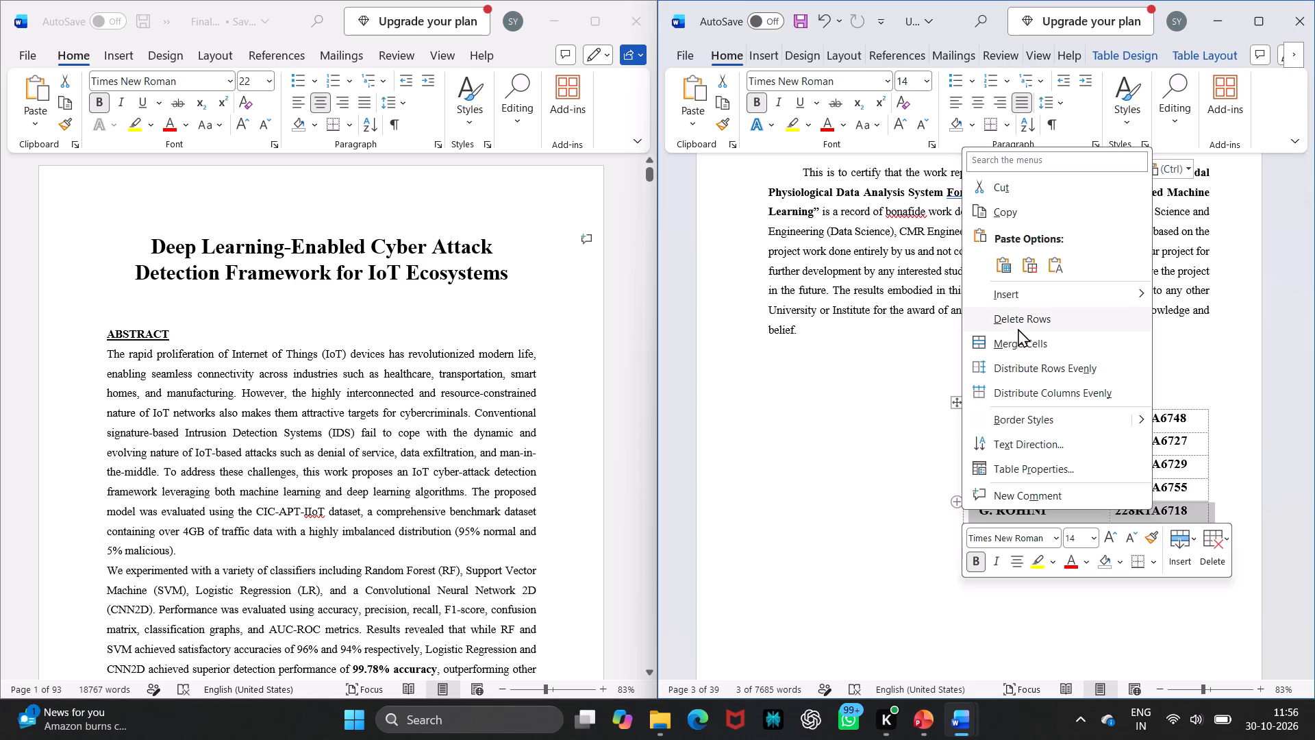
{"action": "left_click", "coordinate": [1019, 324]}
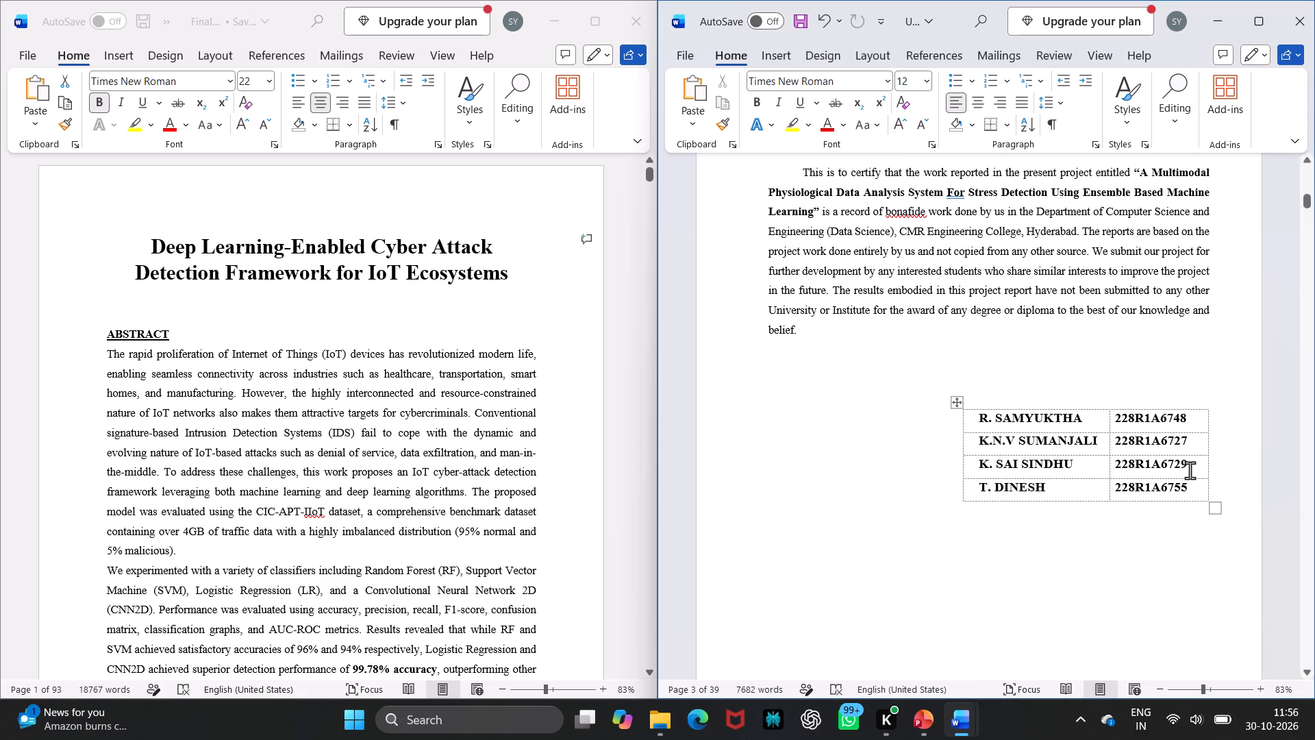
Replace the four remaining student entries in the Declaration table with the copied project team's names and roll numbers.
{"action": "left_click_drag", "start_coordinate": [1192, 488], "coordinate": [1019, 426]}
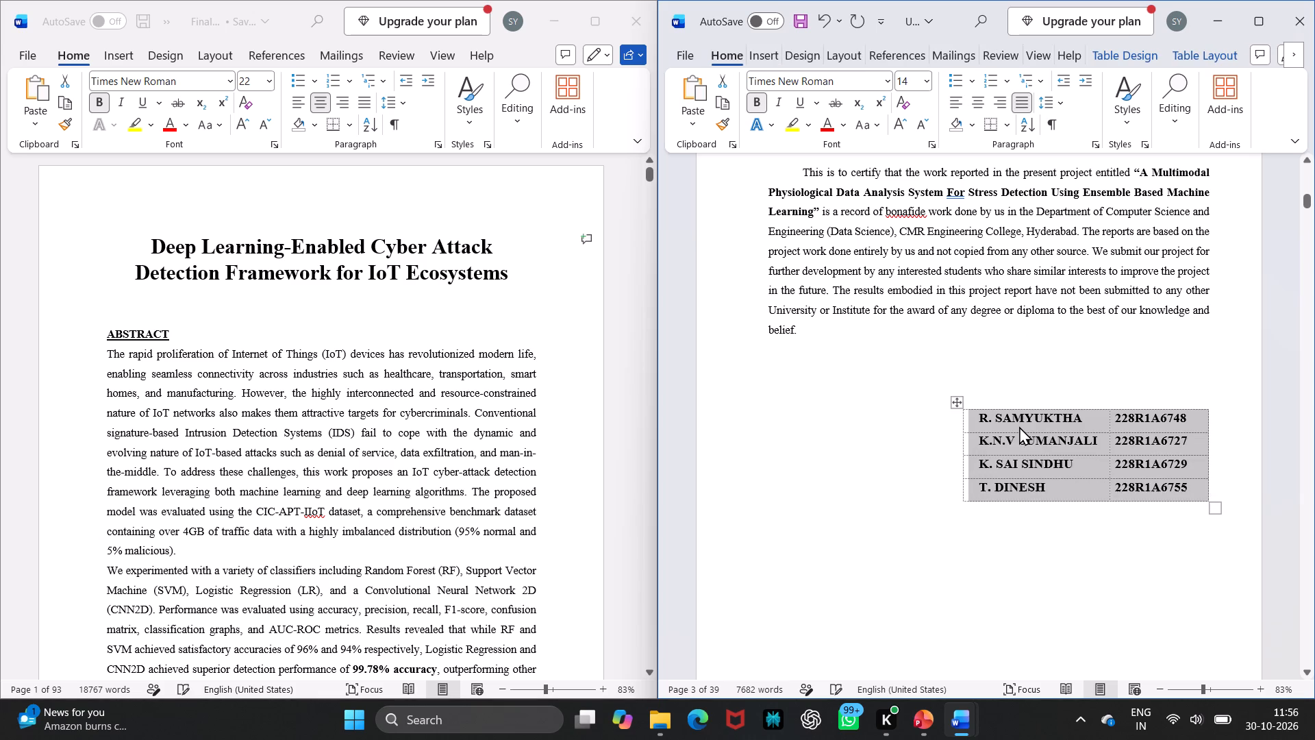
{"action": "key", "text": "ctrl+v"}
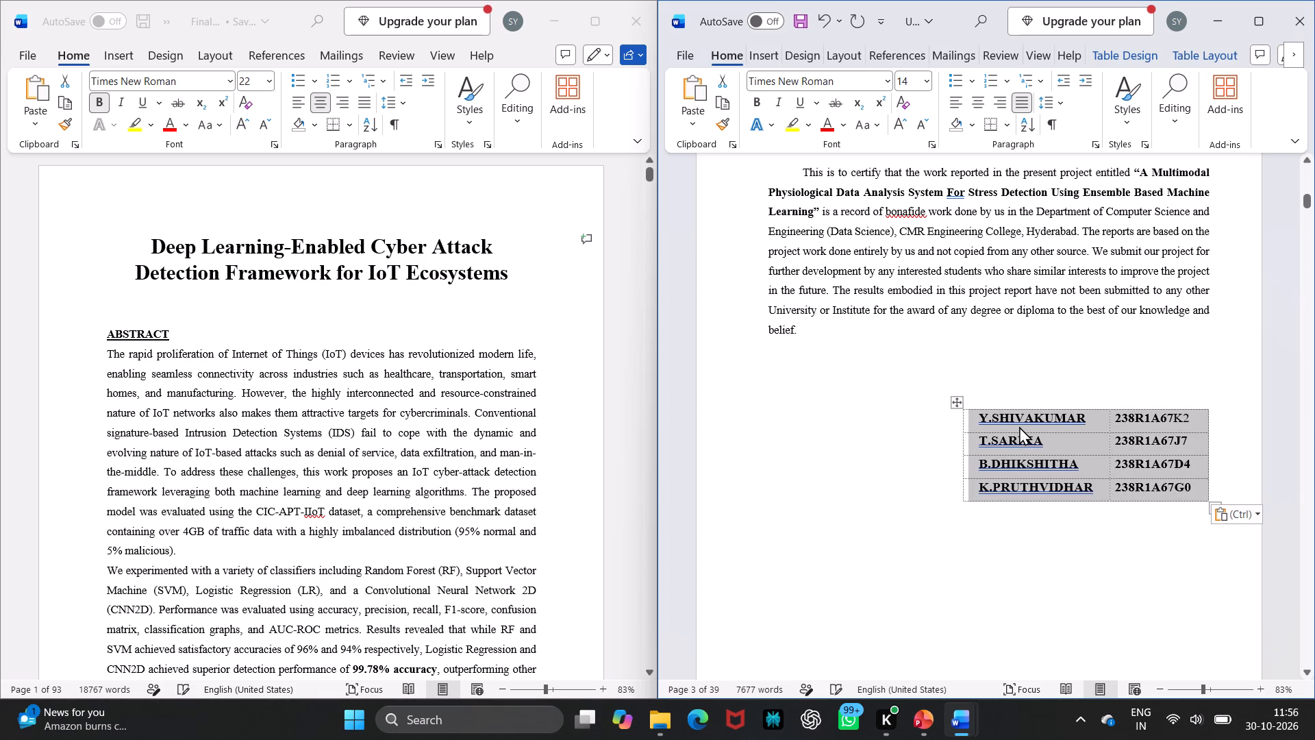
{"action": "left_click", "coordinate": [1010, 543]}
Delete the fifth student's row from the table below the closing thanks to parents on page iv.
{"action": "scroll", "coordinate": [1010, 543], "scroll_direction": "down", "scroll_amount": 1}
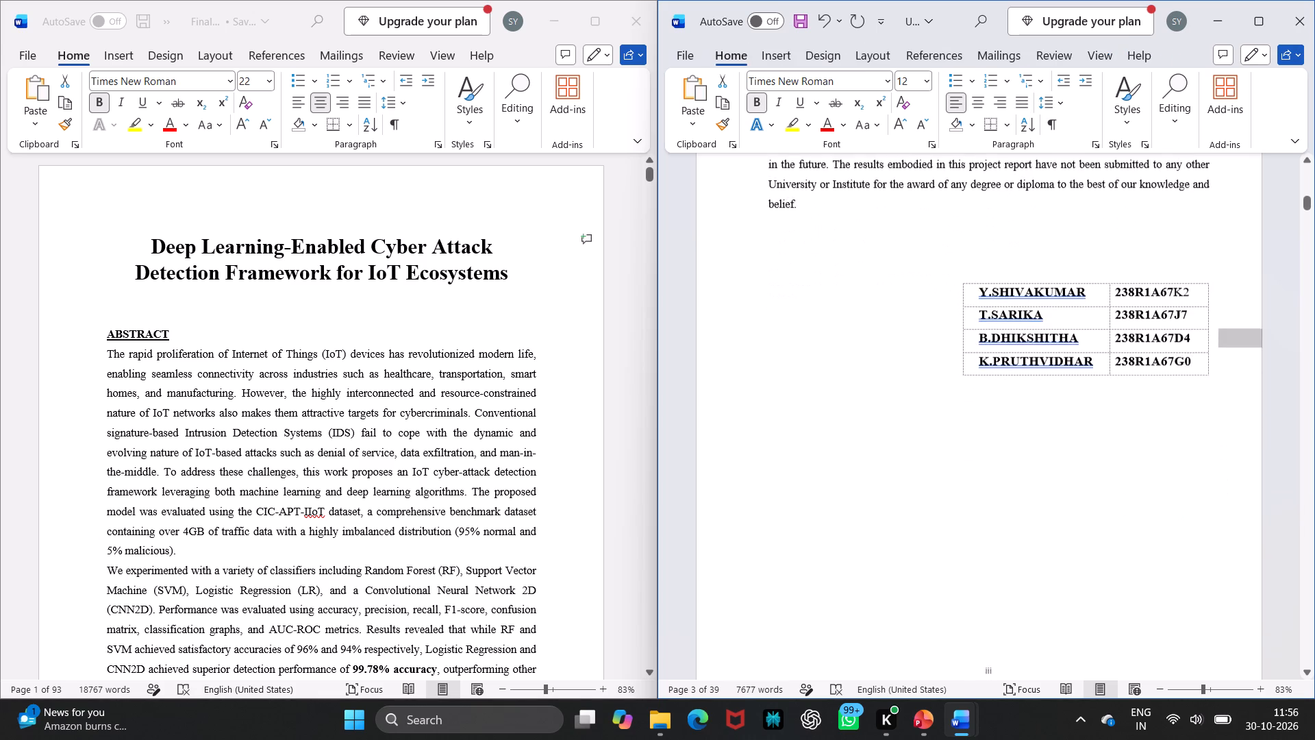
{"action": "scroll", "coordinate": [1010, 543], "scroll_direction": "down", "scroll_amount": 7}
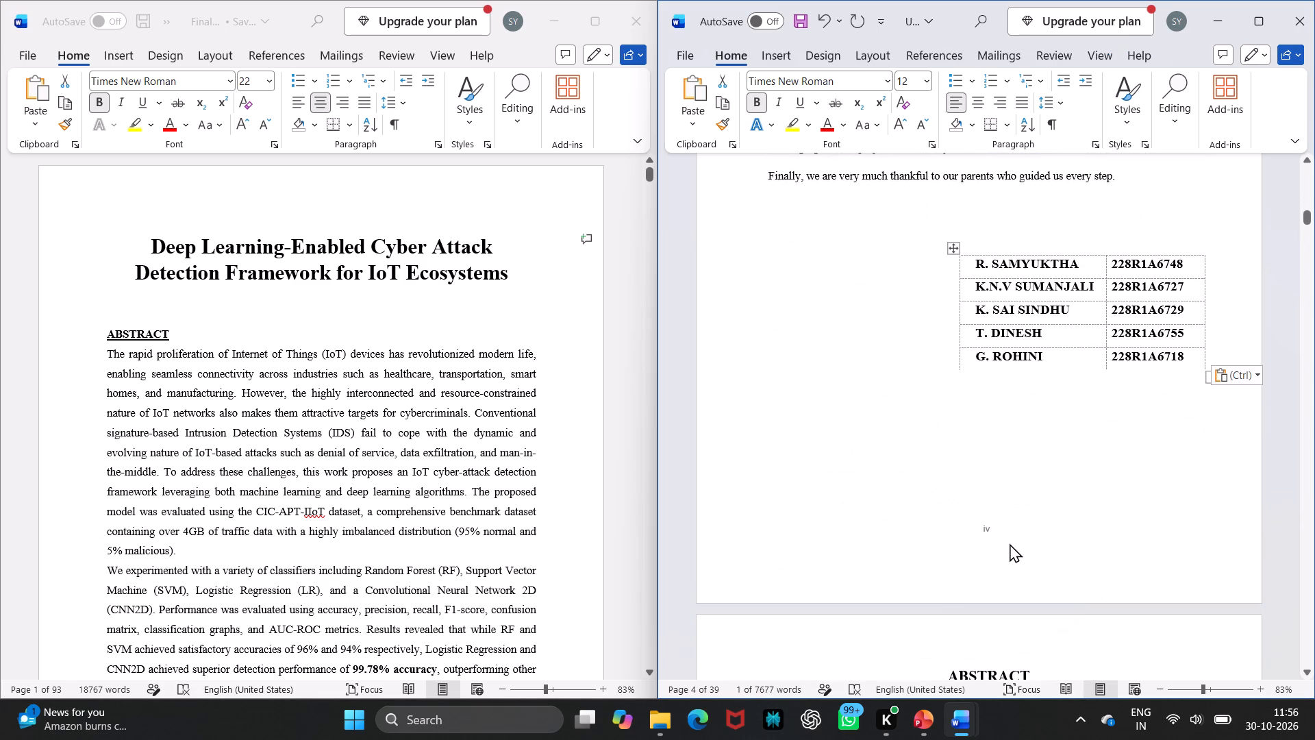
{"action": "left_click", "coordinate": [960, 357]}
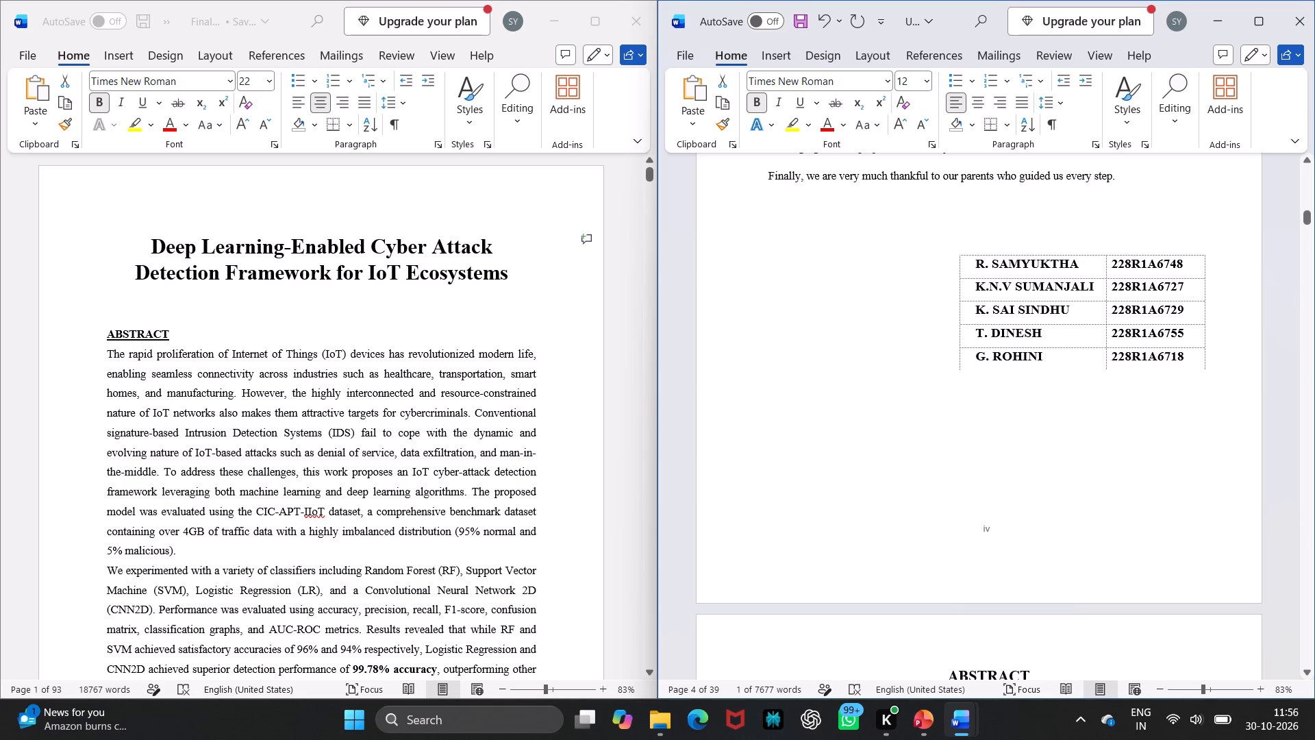
{"action": "left_click", "coordinate": [957, 355]}
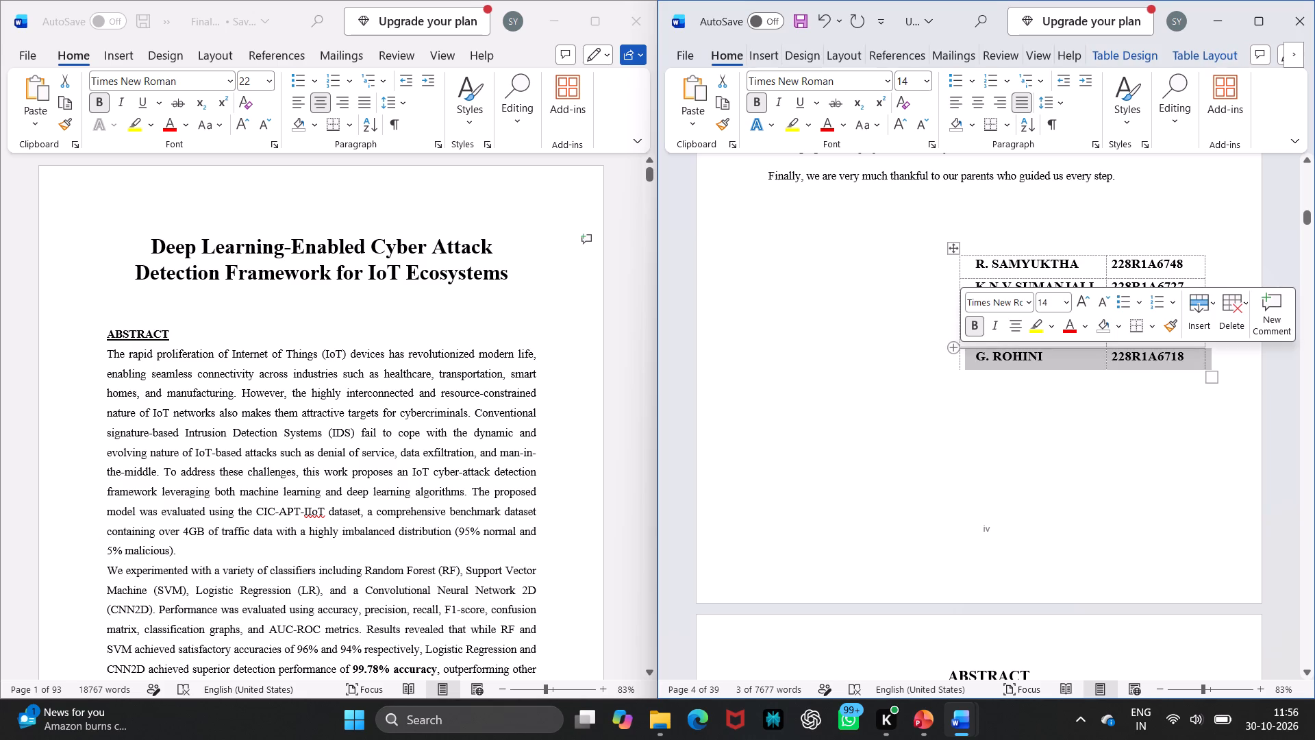
{"action": "right_click", "coordinate": [958, 355]}
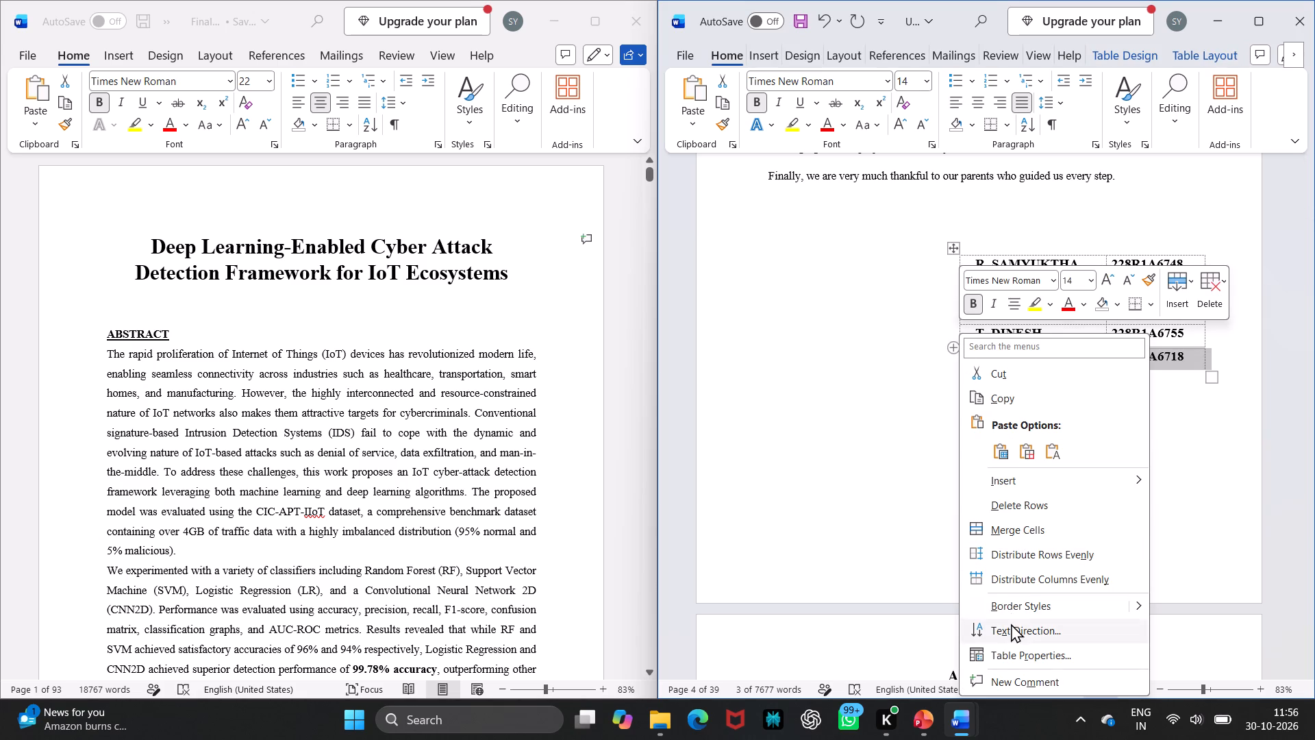
{"action": "left_click", "coordinate": [1003, 508]}
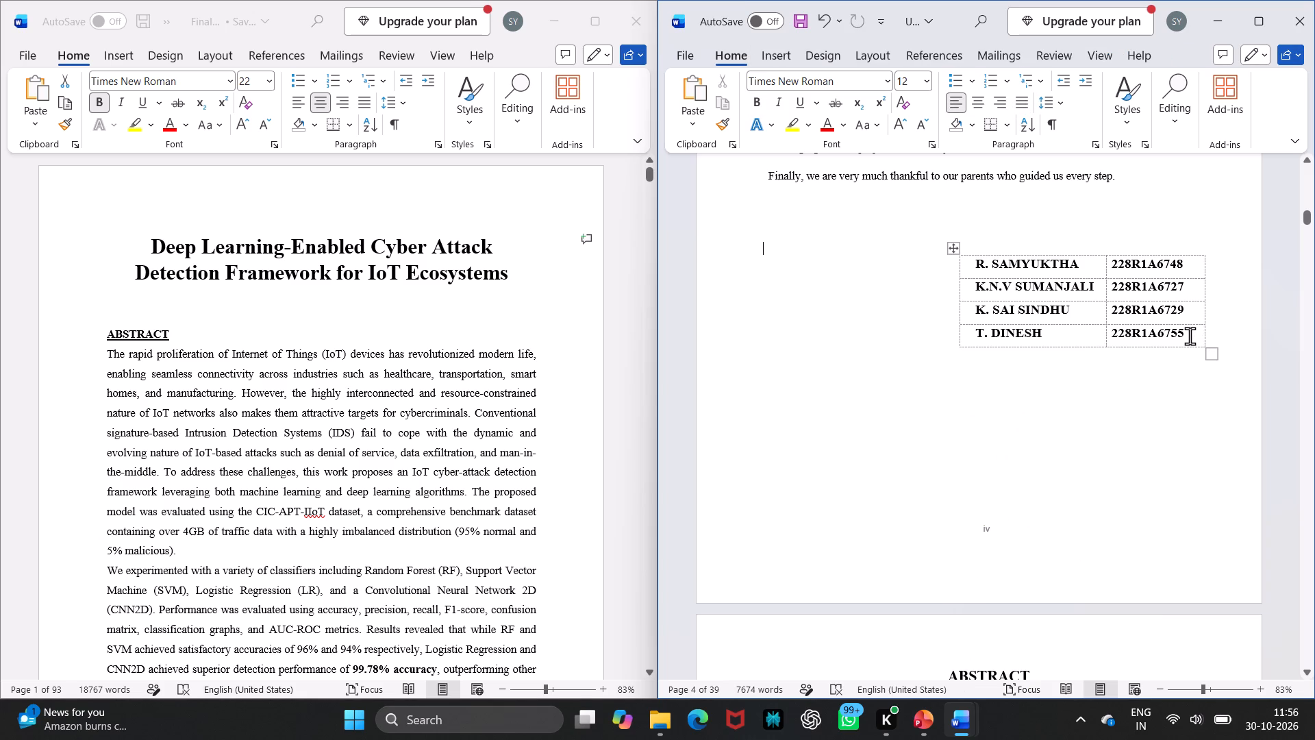
Replace the four remaining student entries in the page iv table with the copied project team's names and roll numbers.
{"action": "left_click_drag", "start_coordinate": [1190, 336], "coordinate": [995, 275]}
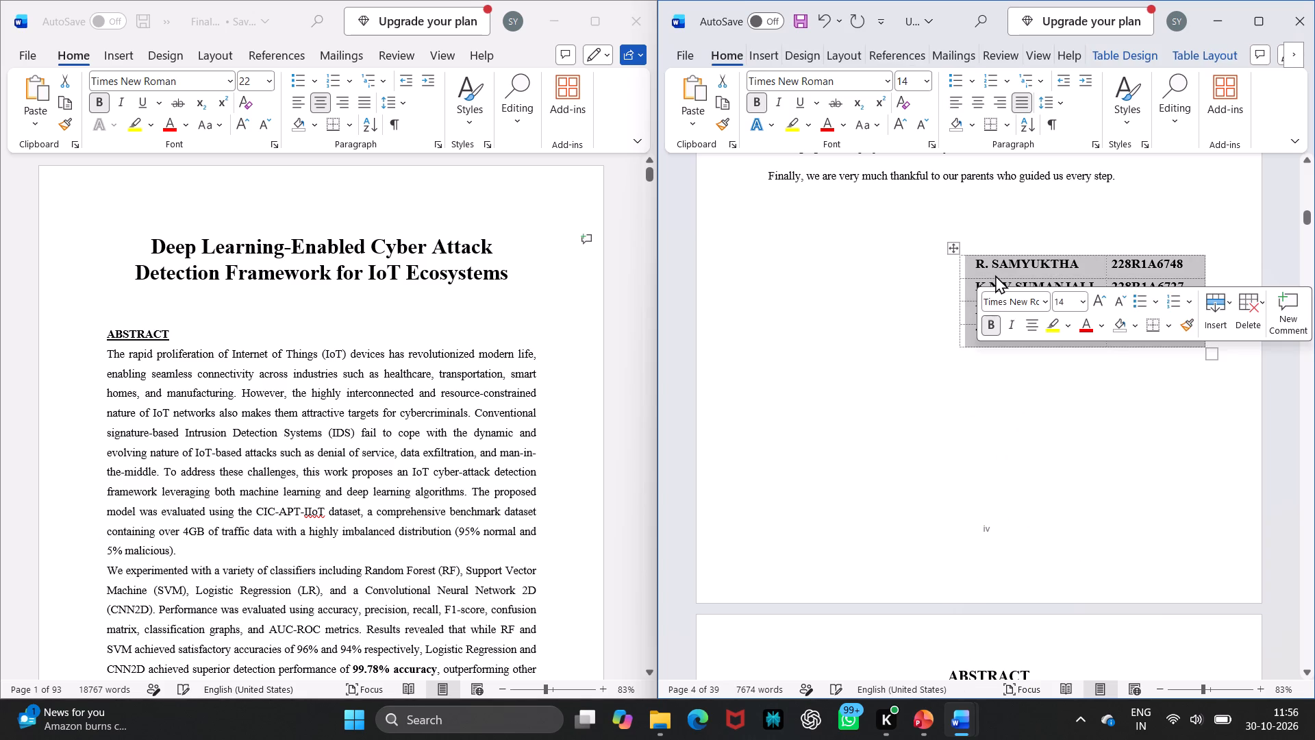
{"action": "key", "text": "ctrl+v"}
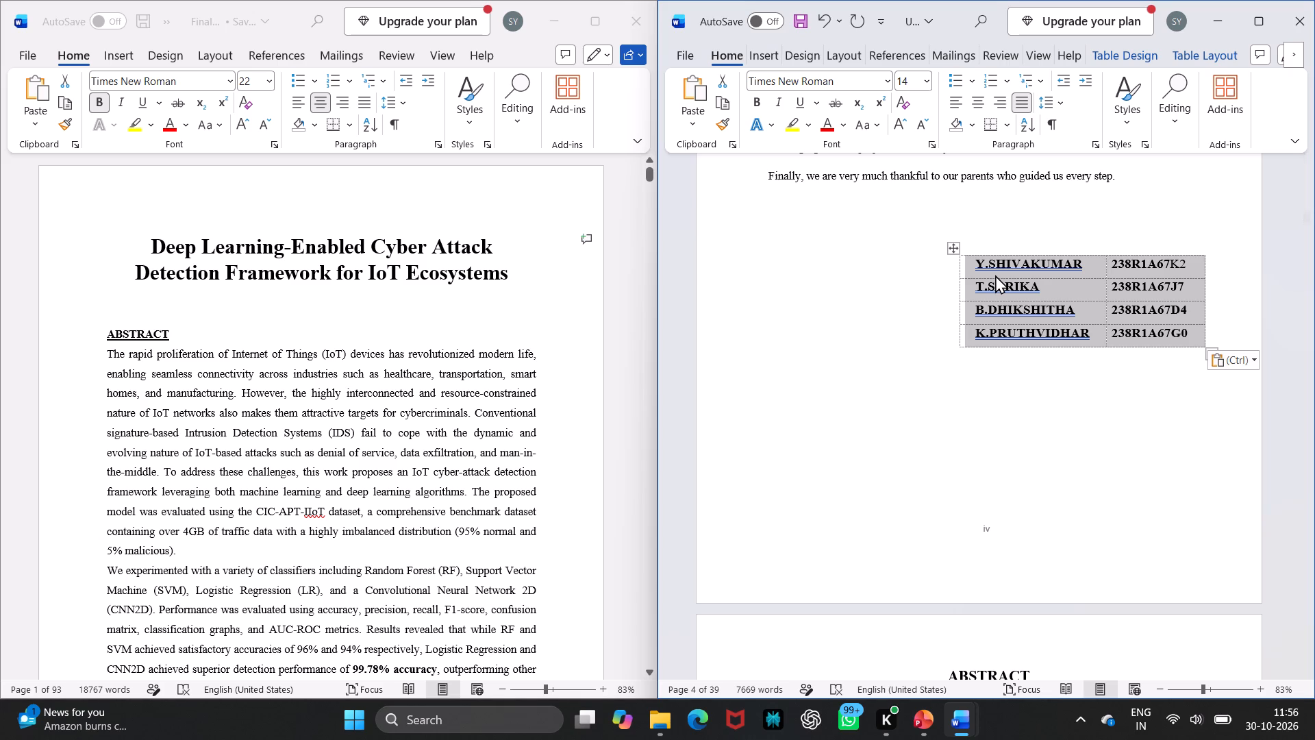
{"action": "left_click", "coordinate": [1042, 519]}
Examine the sample report's Abstract page, including its body paragraphs and keywords.
{"action": "scroll", "coordinate": [1042, 519], "scroll_direction": "down", "scroll_amount": 1}
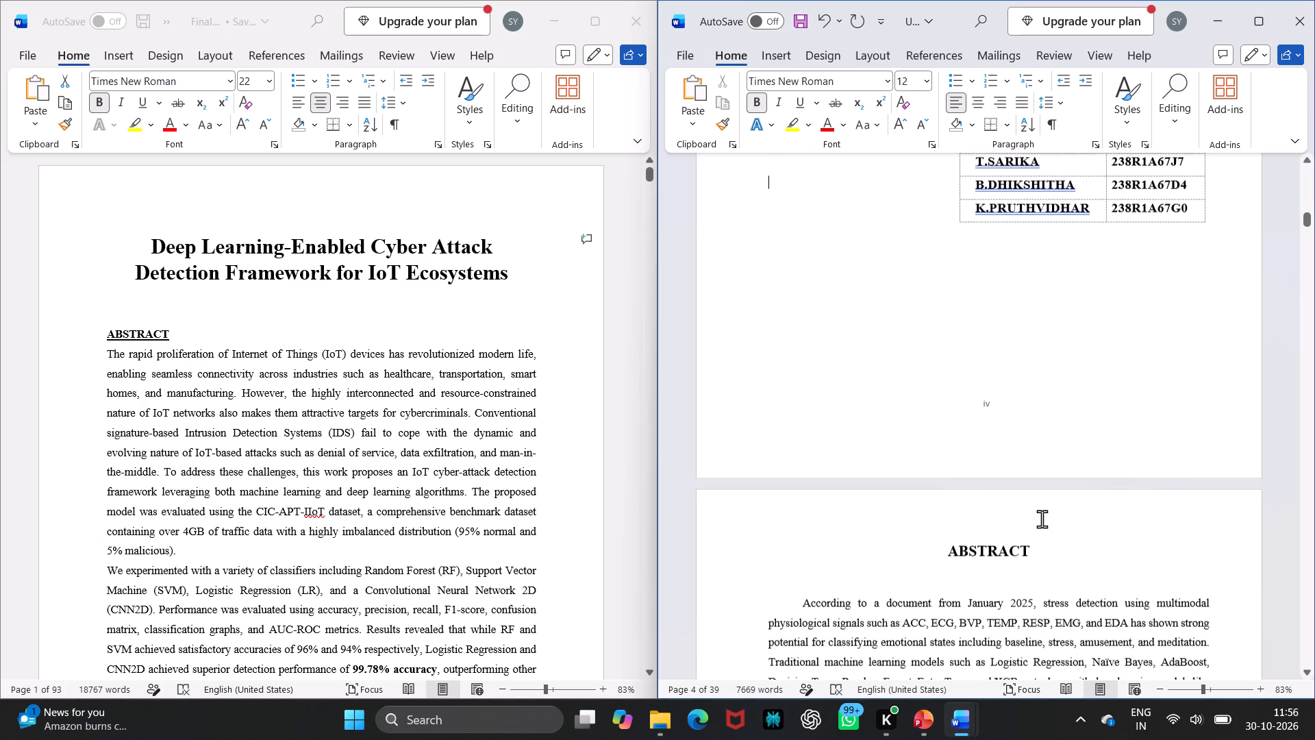
{"action": "scroll", "coordinate": [1042, 519], "scroll_direction": "down", "scroll_amount": 1}
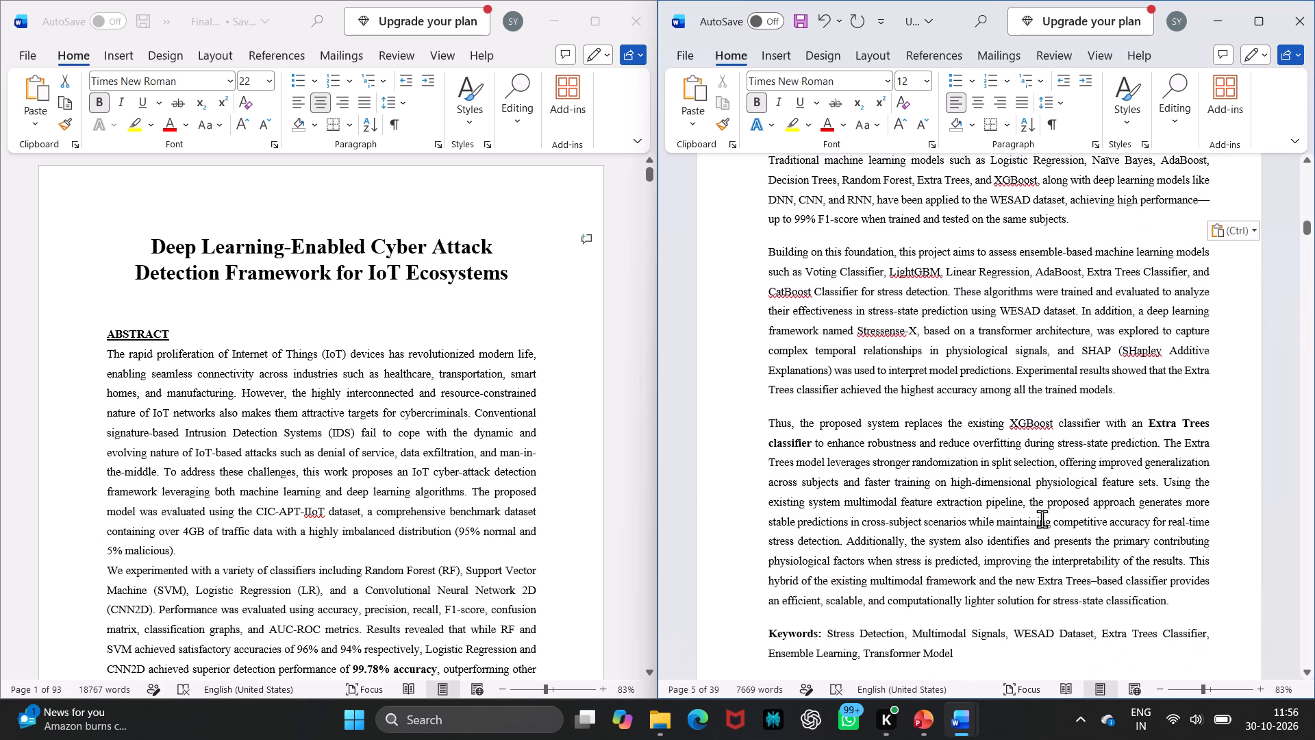
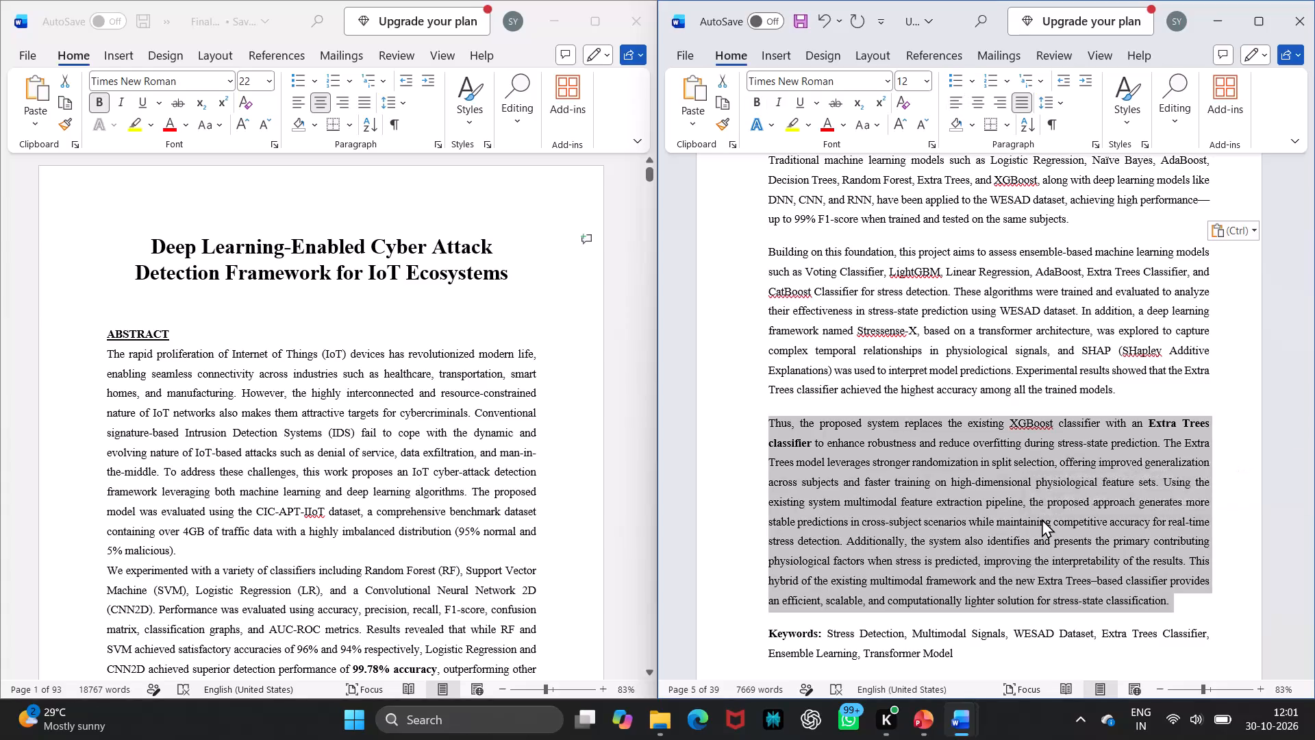
Examine the end of the sample report's Abstract page and the Contents table that follows it.
{"action": "left_click", "coordinate": [1042, 519]}
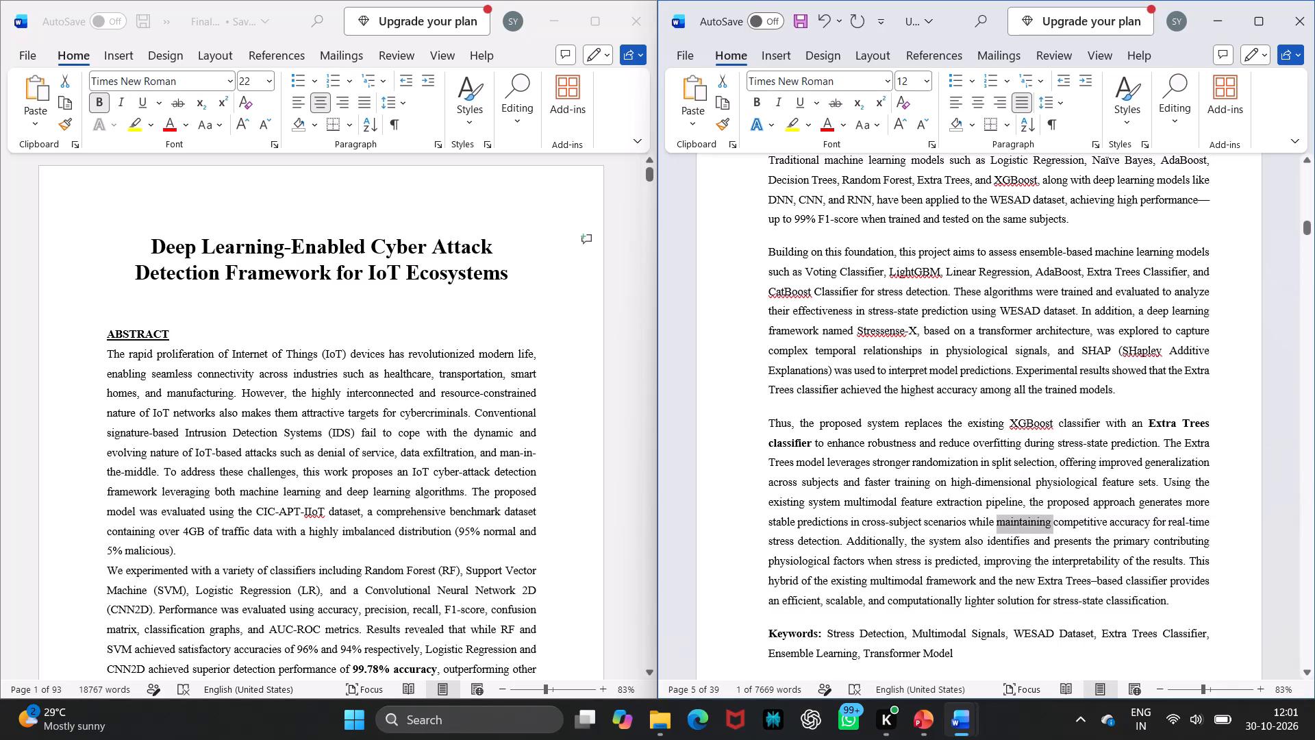
{"action": "left_click", "coordinate": [917, 309]}
{"action": "scroll", "coordinate": [911, 366], "scroll_direction": "down", "scroll_amount": 3}
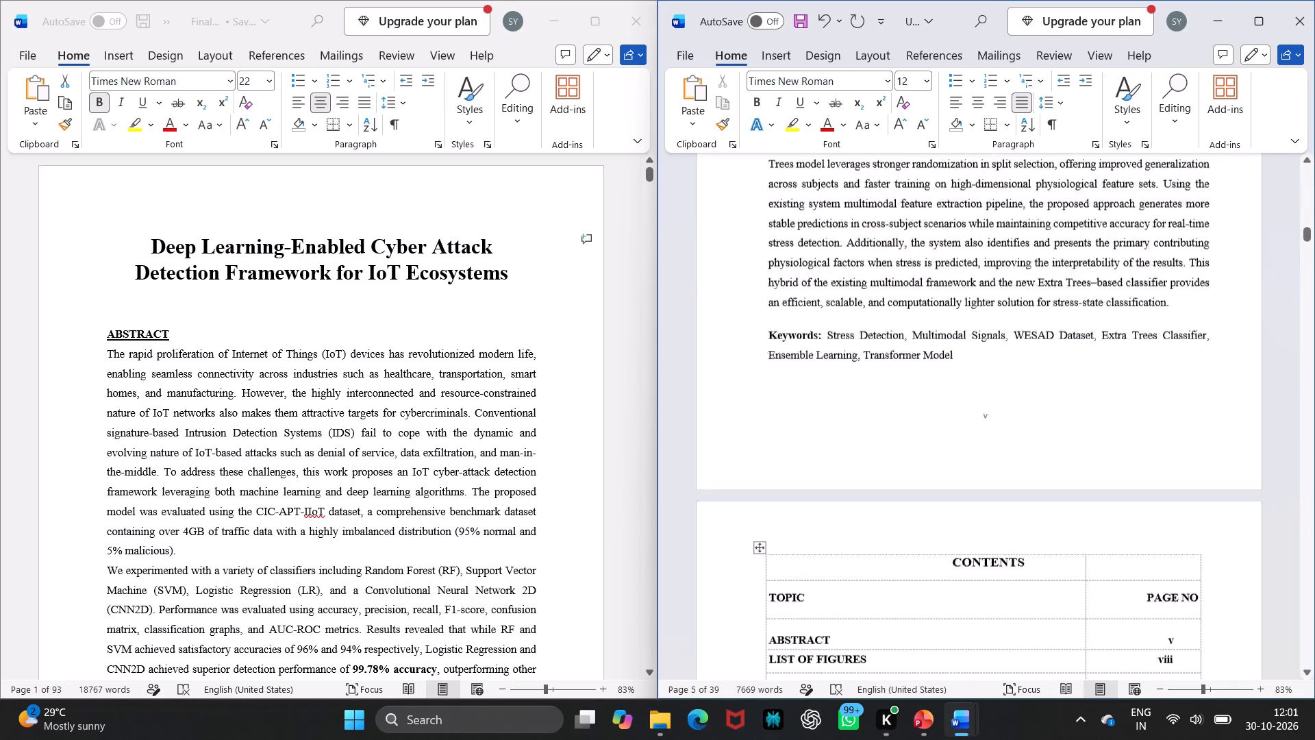
{"action": "scroll", "coordinate": [911, 366], "scroll_direction": "up", "scroll_amount": 5}
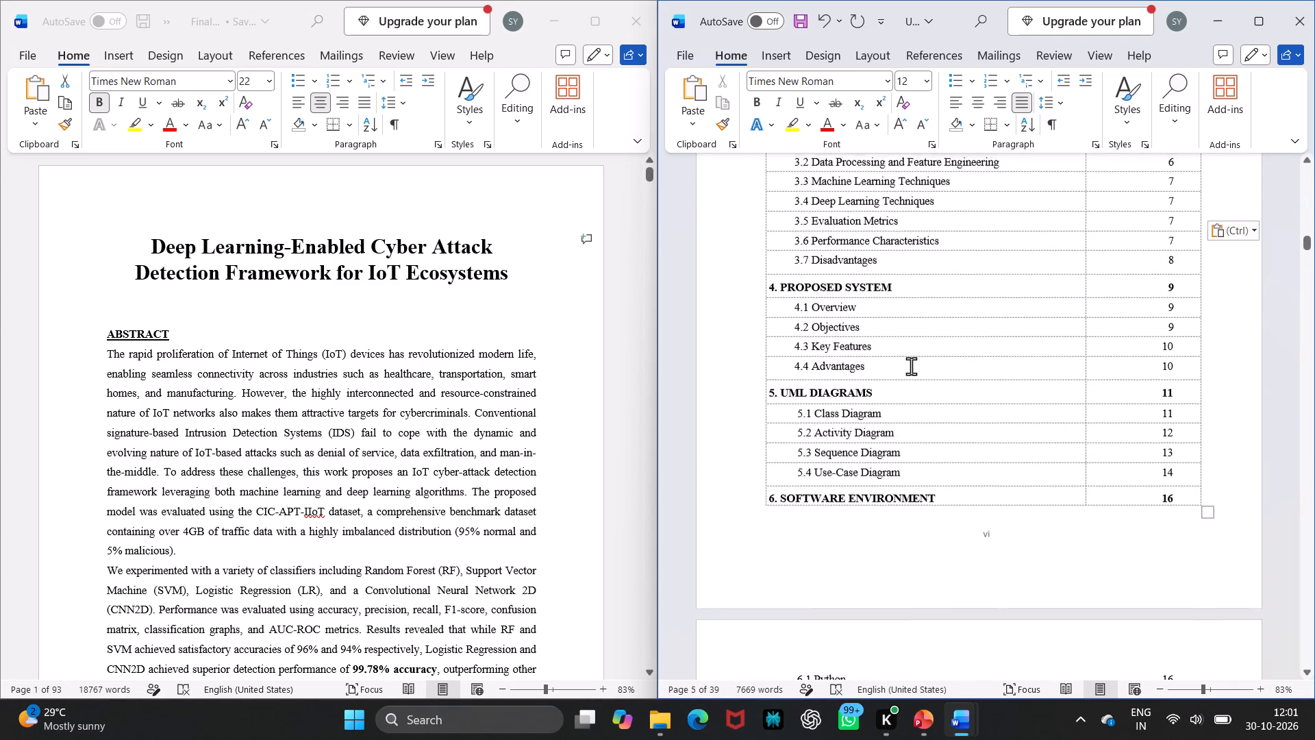
{"action": "scroll", "coordinate": [911, 366], "scroll_direction": "up", "scroll_amount": 1}
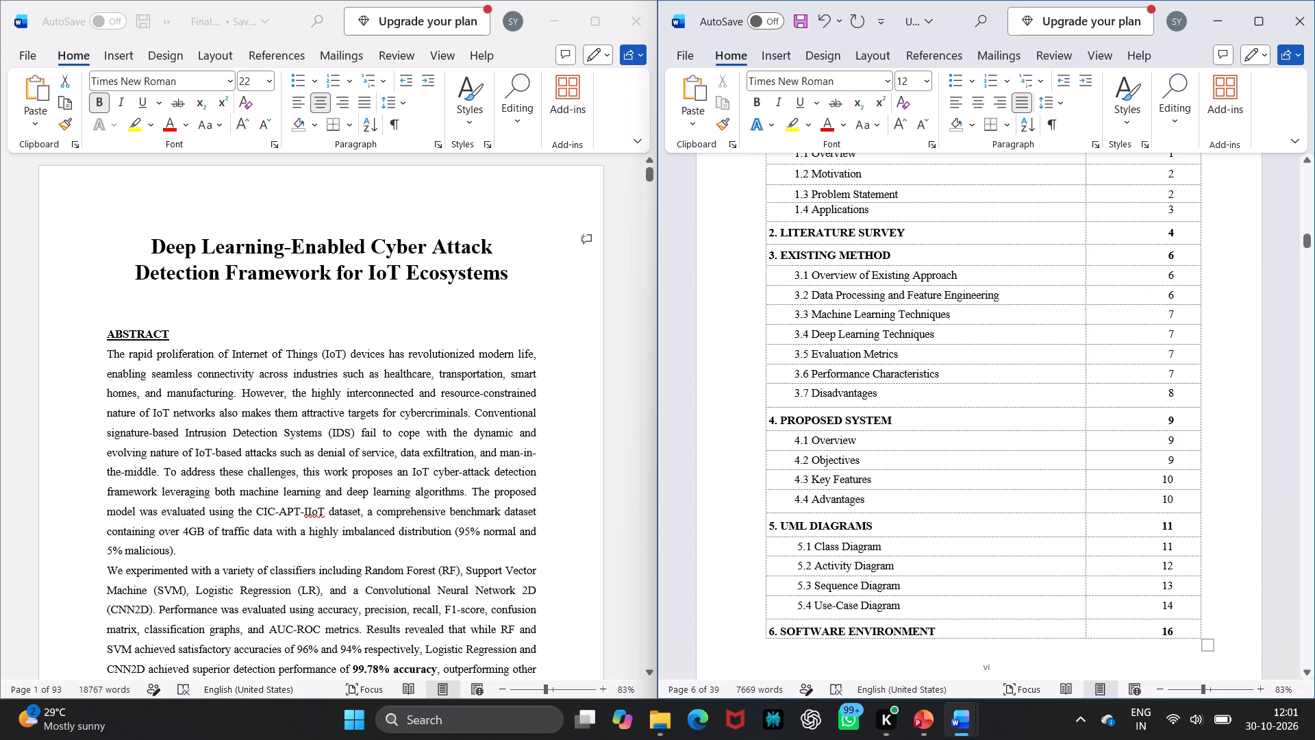
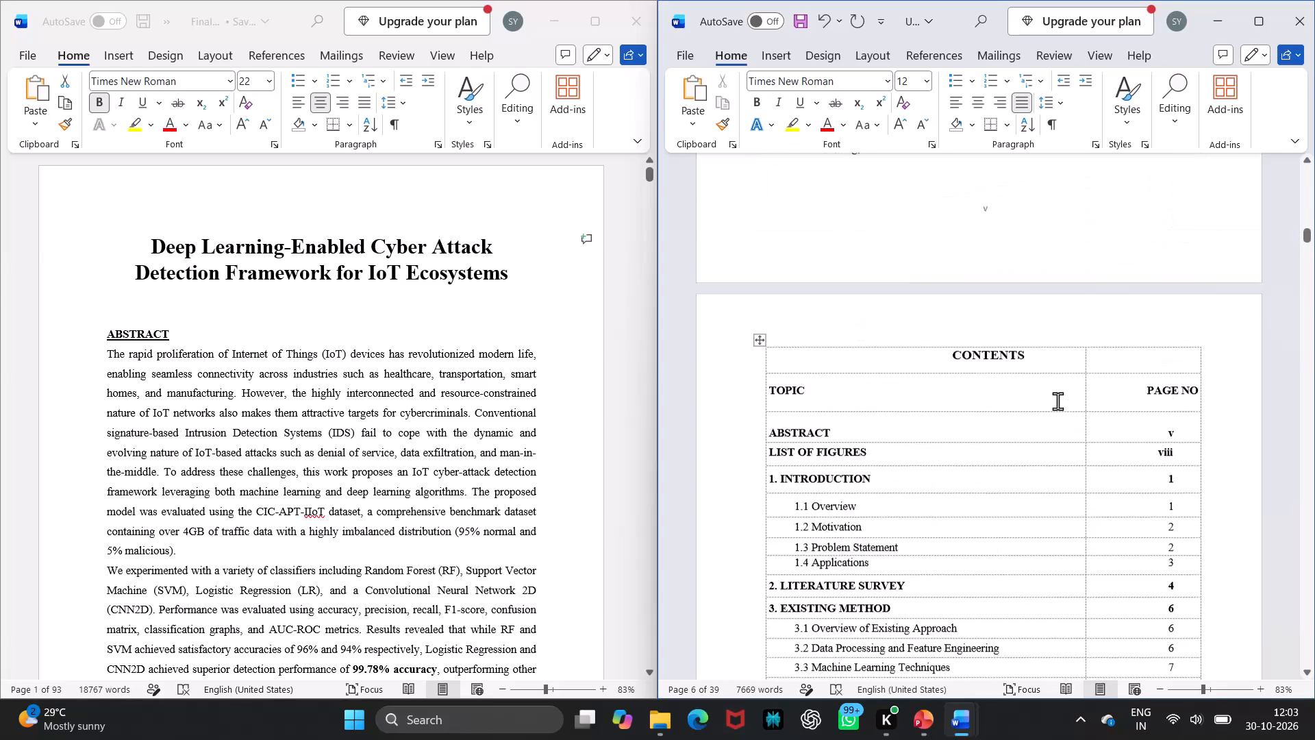
Review the sample report's front matter backwards from the Contents table through the Abstract, declaration and certificate to the cover page.
{"action": "scroll", "coordinate": [1057, 401], "scroll_direction": "up", "scroll_amount": 7}
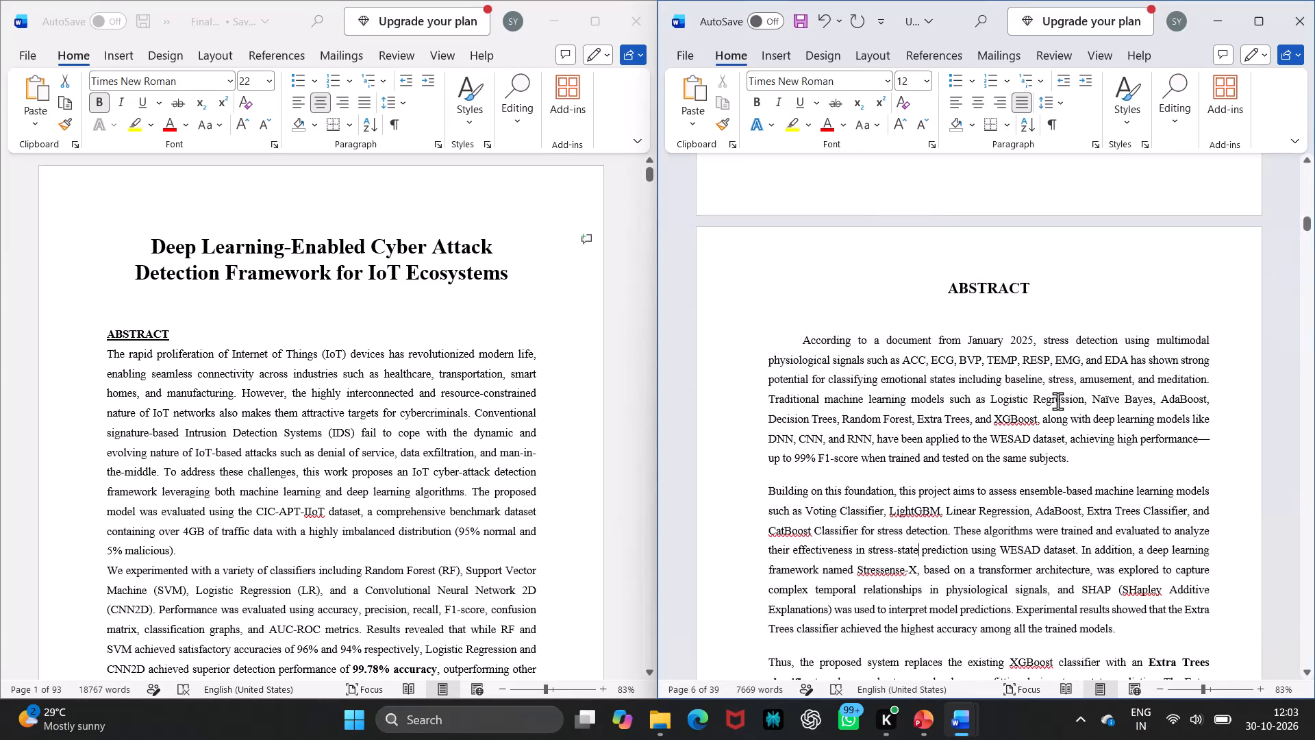
{"action": "scroll", "coordinate": [1057, 401], "scroll_direction": "up", "scroll_amount": 7}
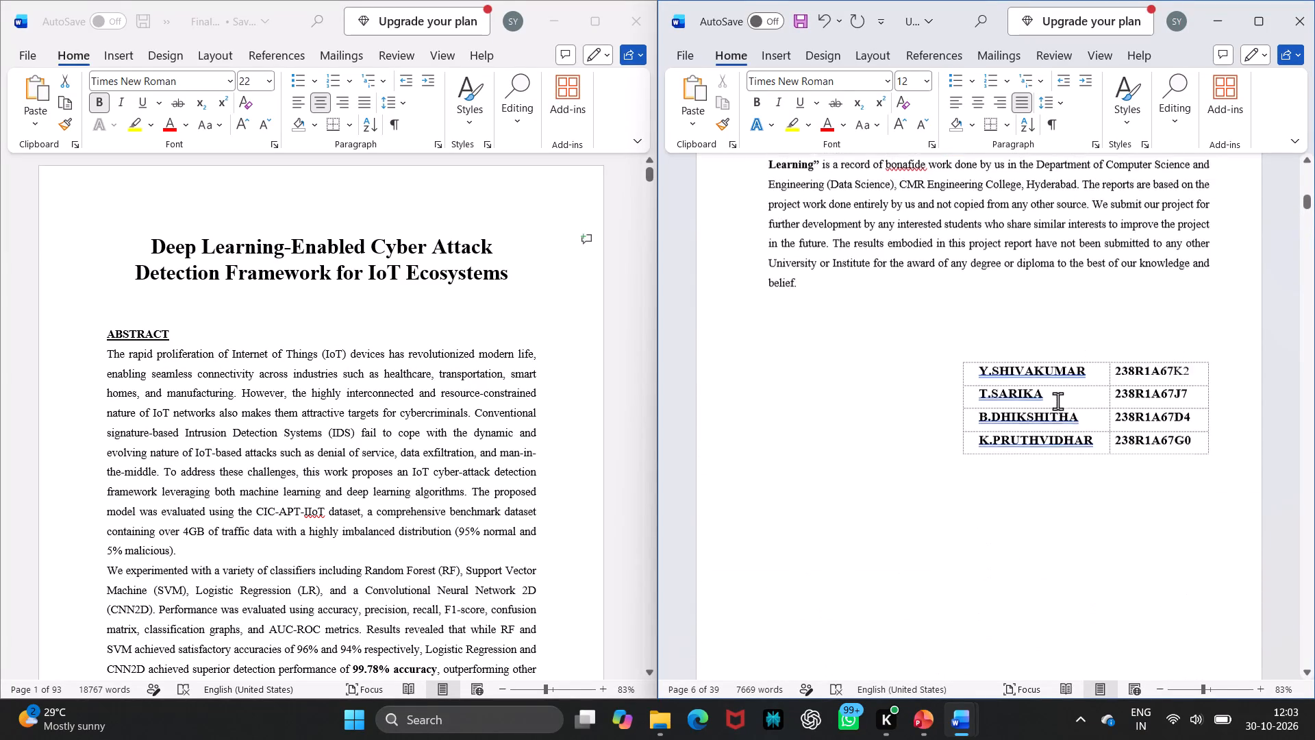
{"action": "scroll", "coordinate": [1057, 401], "scroll_direction": "up", "scroll_amount": 8}
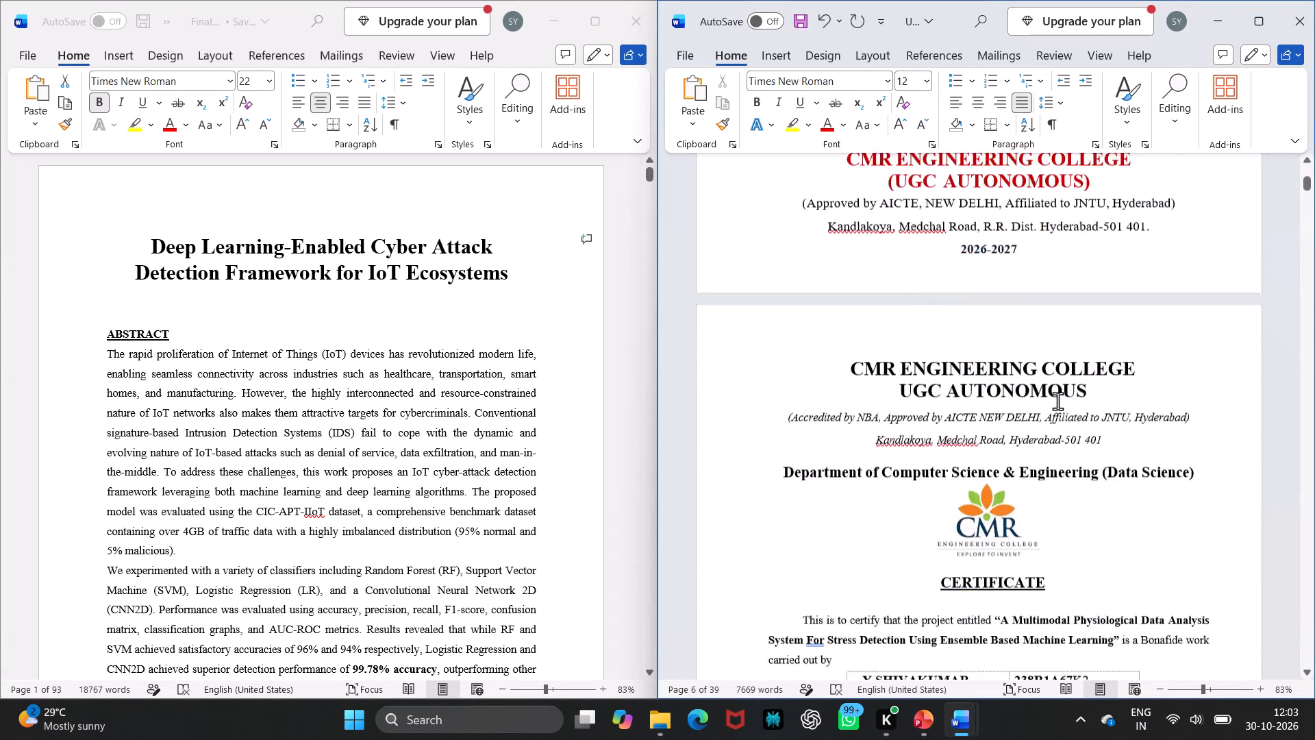
{"action": "scroll", "coordinate": [1057, 401], "scroll_direction": "up", "scroll_amount": 1}
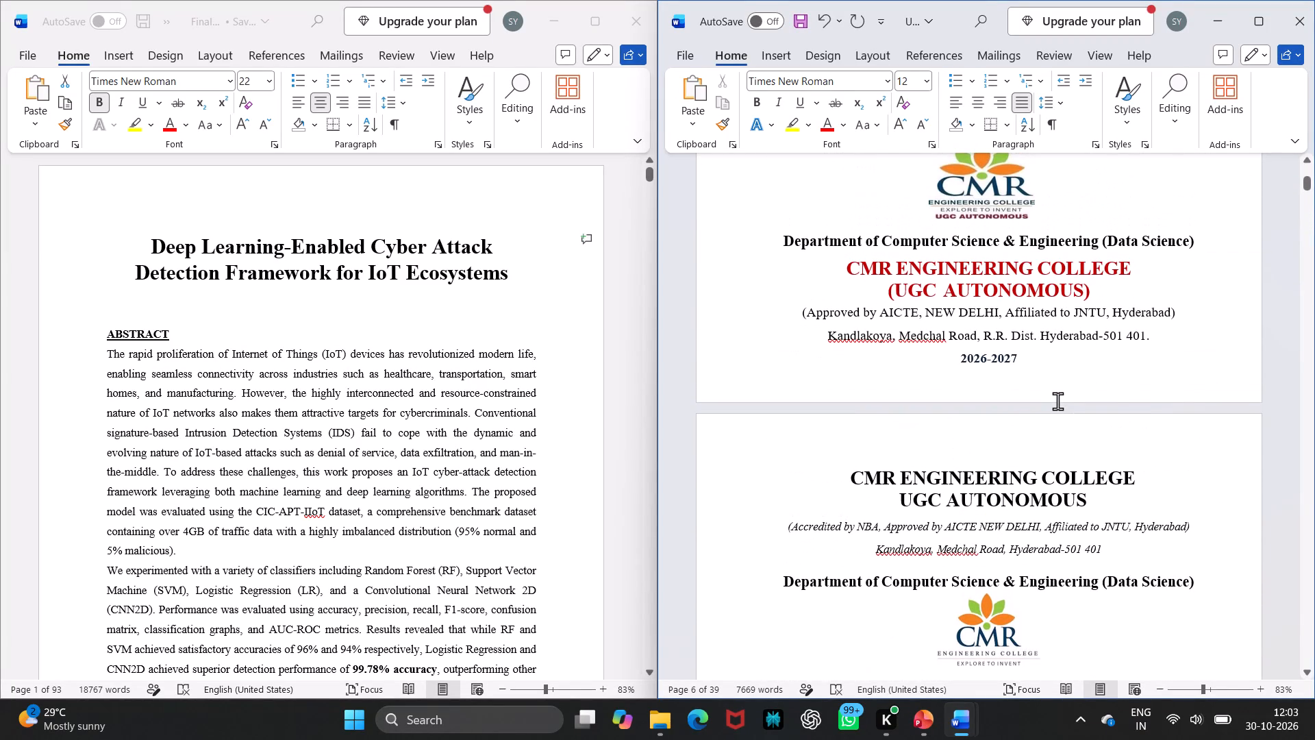
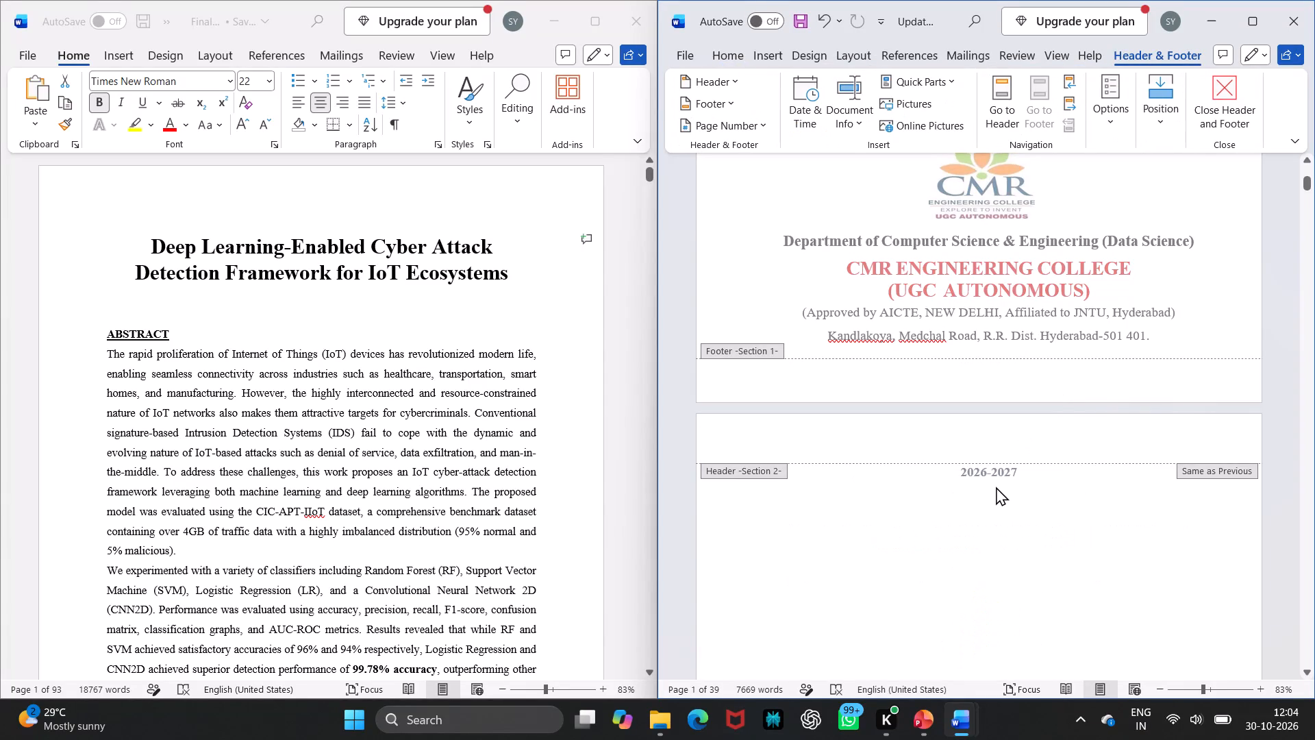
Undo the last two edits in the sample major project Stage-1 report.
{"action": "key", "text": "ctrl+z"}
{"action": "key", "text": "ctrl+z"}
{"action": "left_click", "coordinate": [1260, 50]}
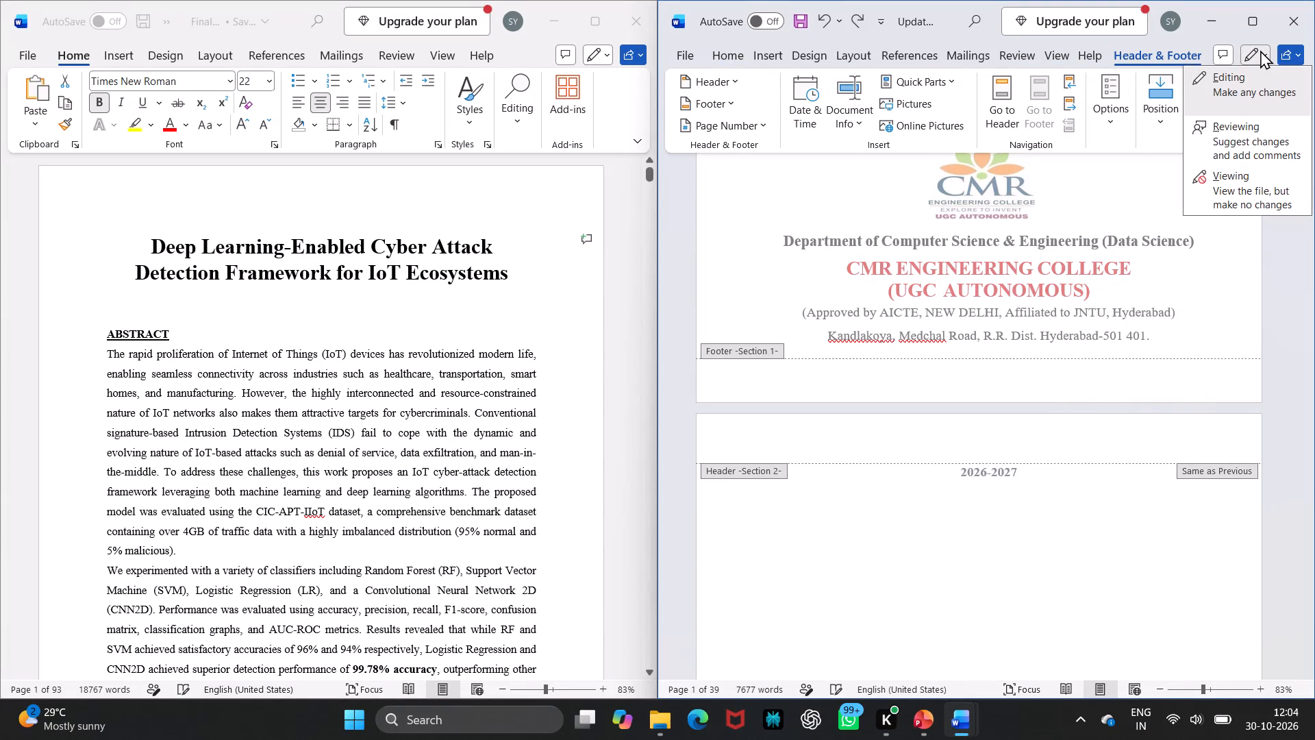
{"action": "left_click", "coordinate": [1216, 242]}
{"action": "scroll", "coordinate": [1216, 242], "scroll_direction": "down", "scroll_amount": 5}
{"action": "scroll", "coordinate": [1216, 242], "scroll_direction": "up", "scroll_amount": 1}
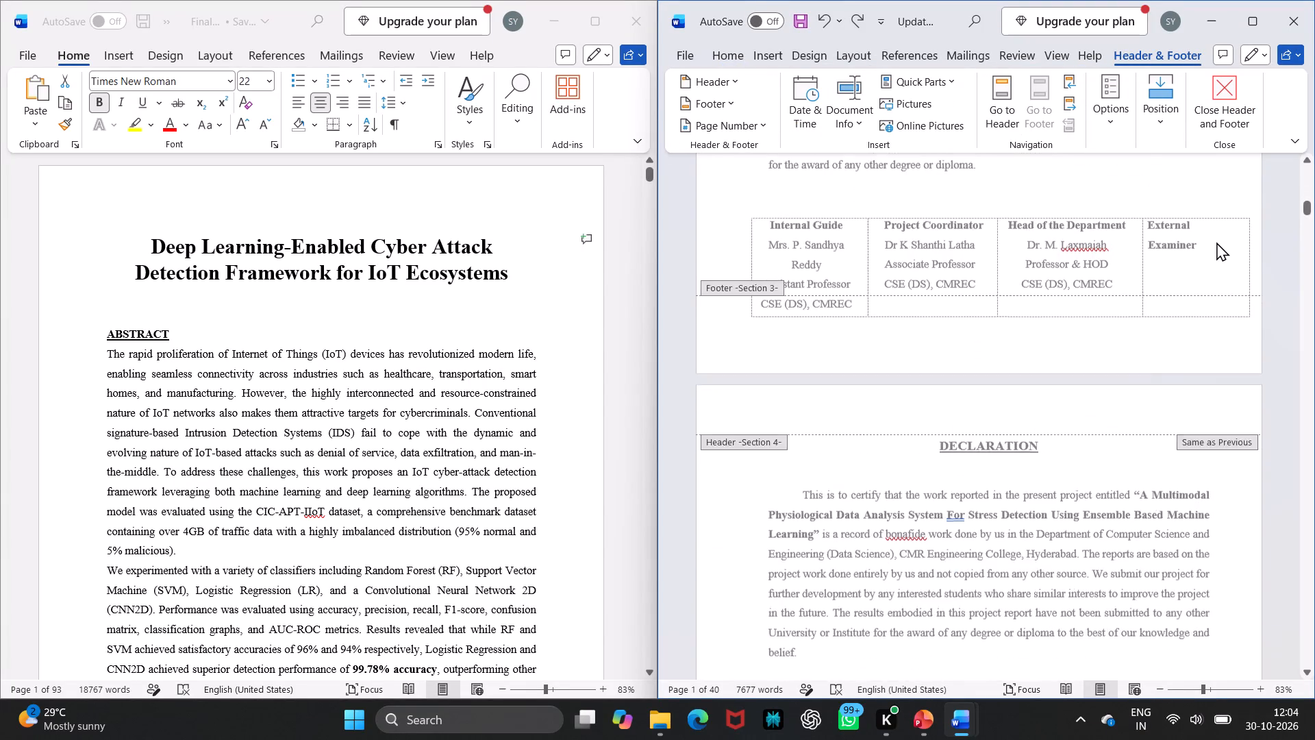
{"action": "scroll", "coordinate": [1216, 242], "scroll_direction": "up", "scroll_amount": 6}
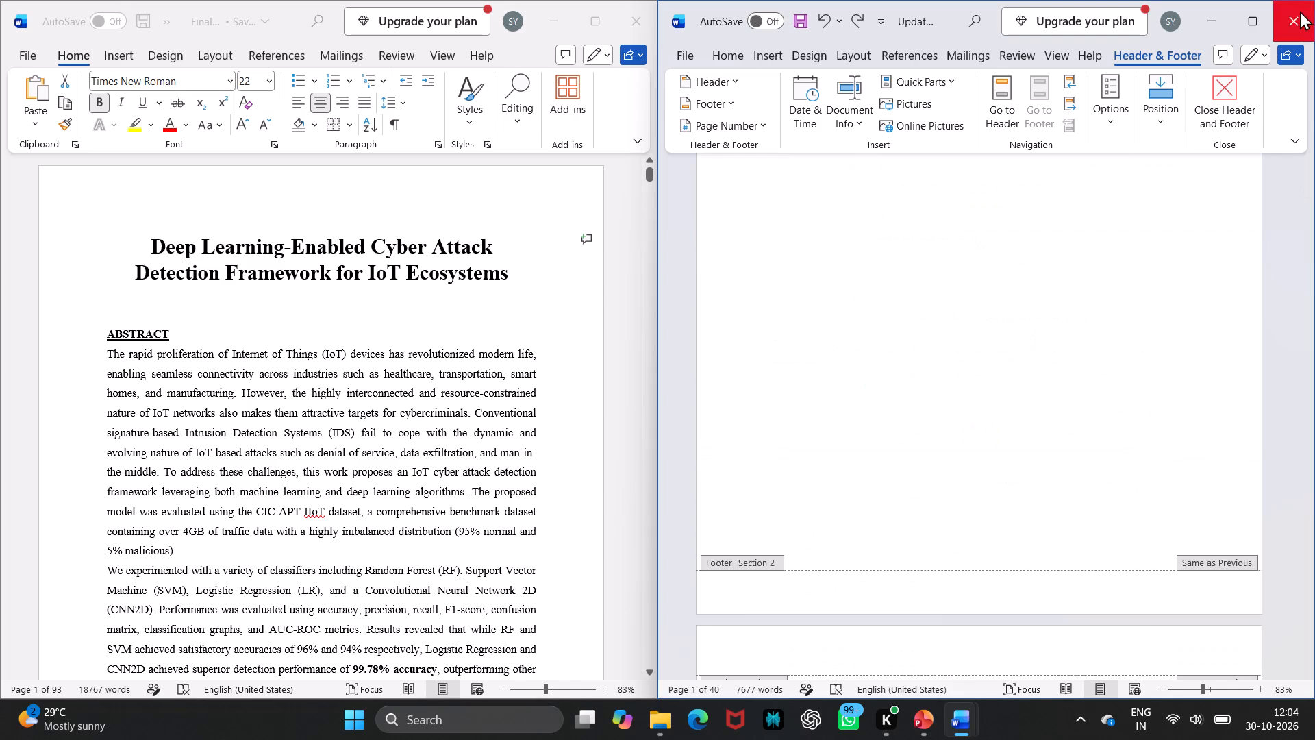
Close the sample major project Stage-1 report without saving its changes.
{"action": "left_click", "coordinate": [1300, 11]}
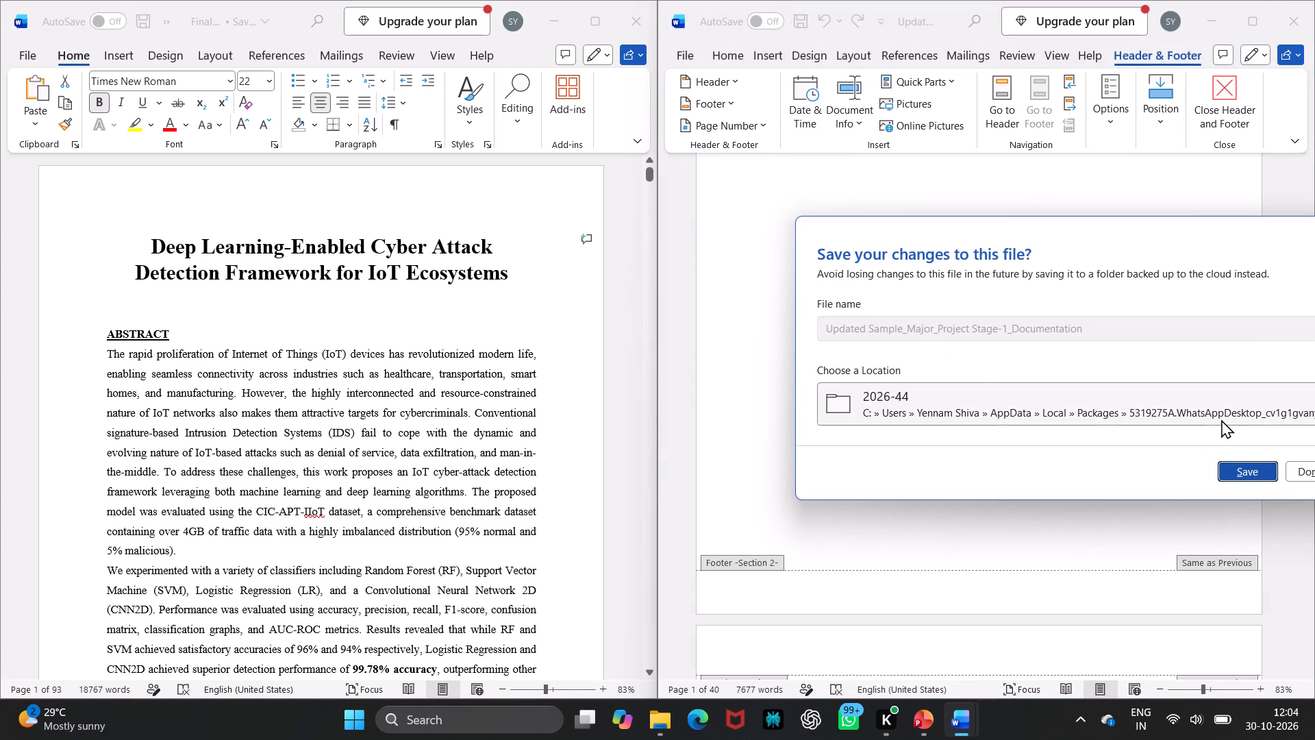
{"action": "scroll", "coordinate": [1221, 419], "scroll_direction": "left", "scroll_amount": 2}
{"action": "left_click", "coordinate": [1300, 467]}
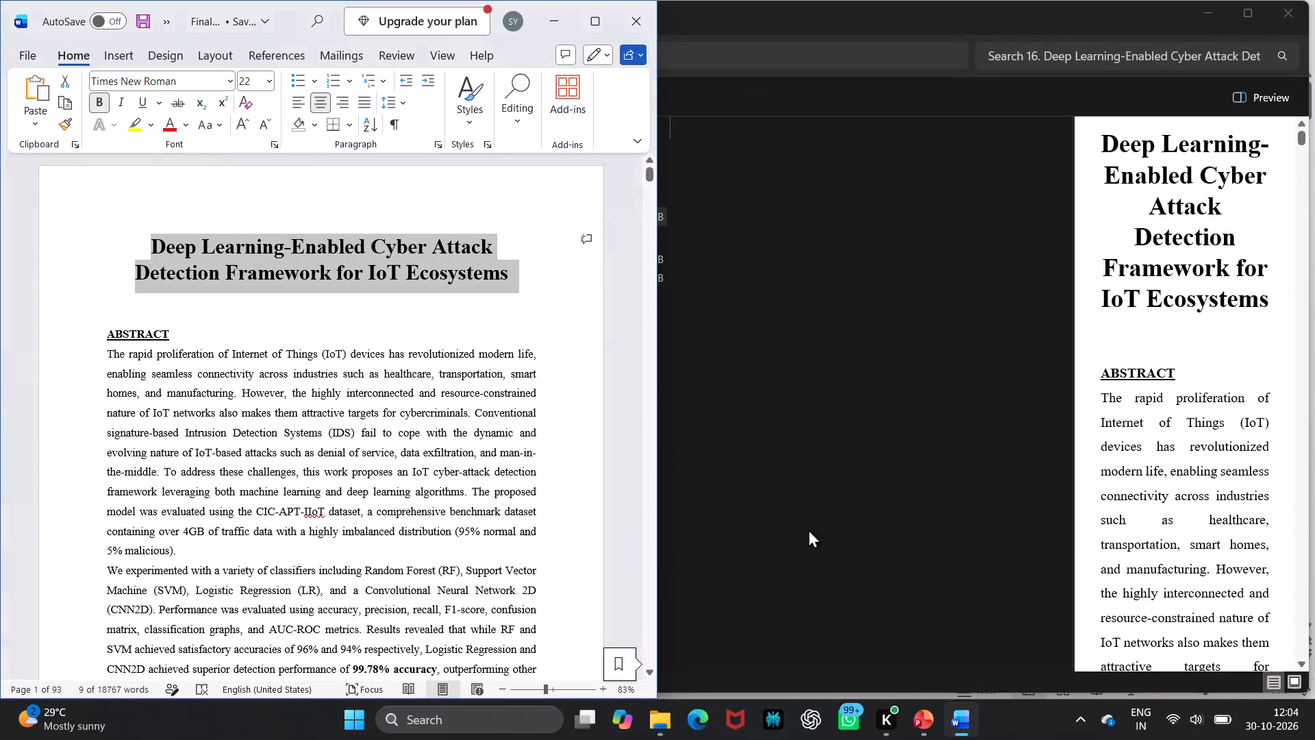
Switch to WhatsApp.
{"action": "left_click", "coordinate": [852, 705]}
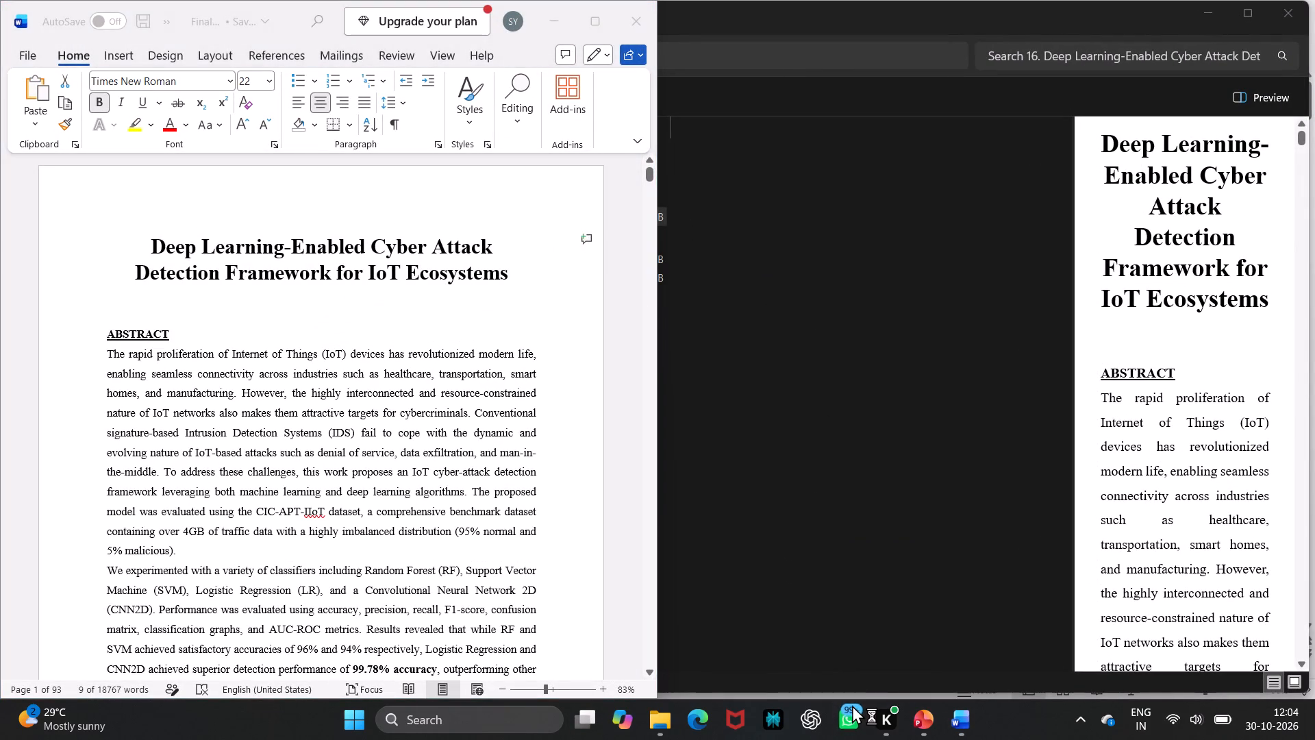